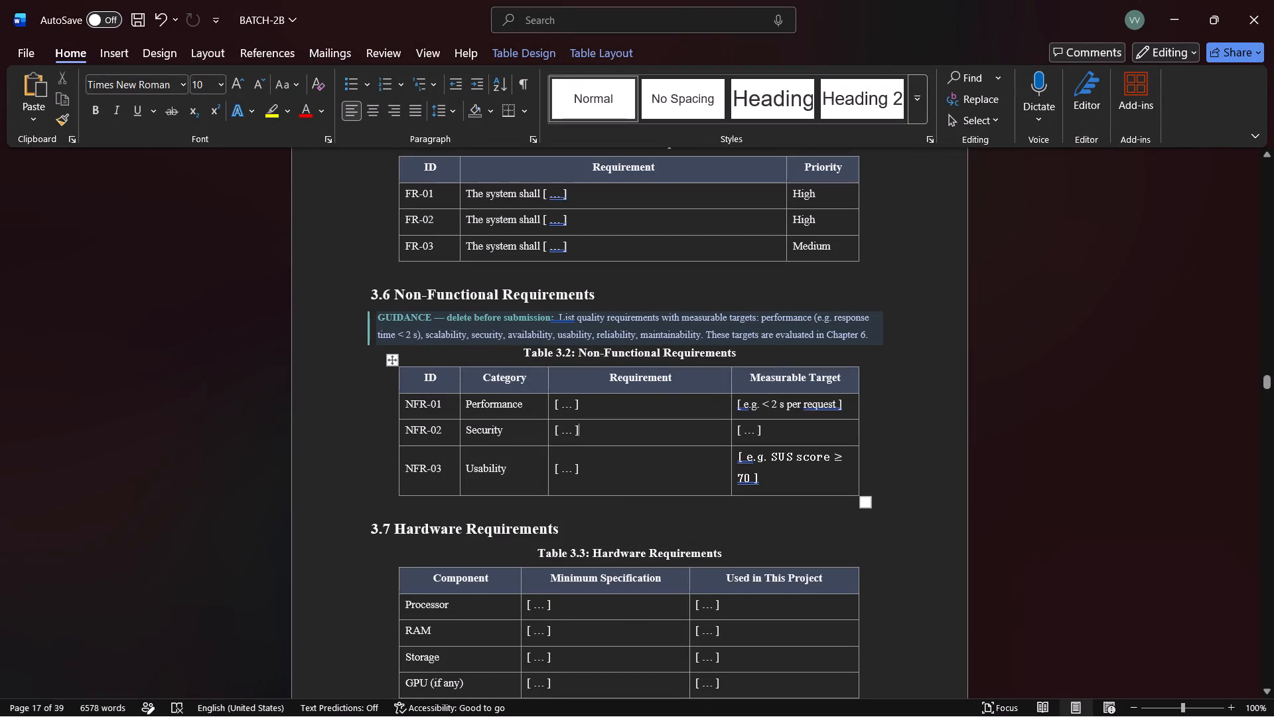
Copy all cells of the Table 3.2 Non-Functional Requirements template in the Word document.
click(463, 408)
click(410, 387)
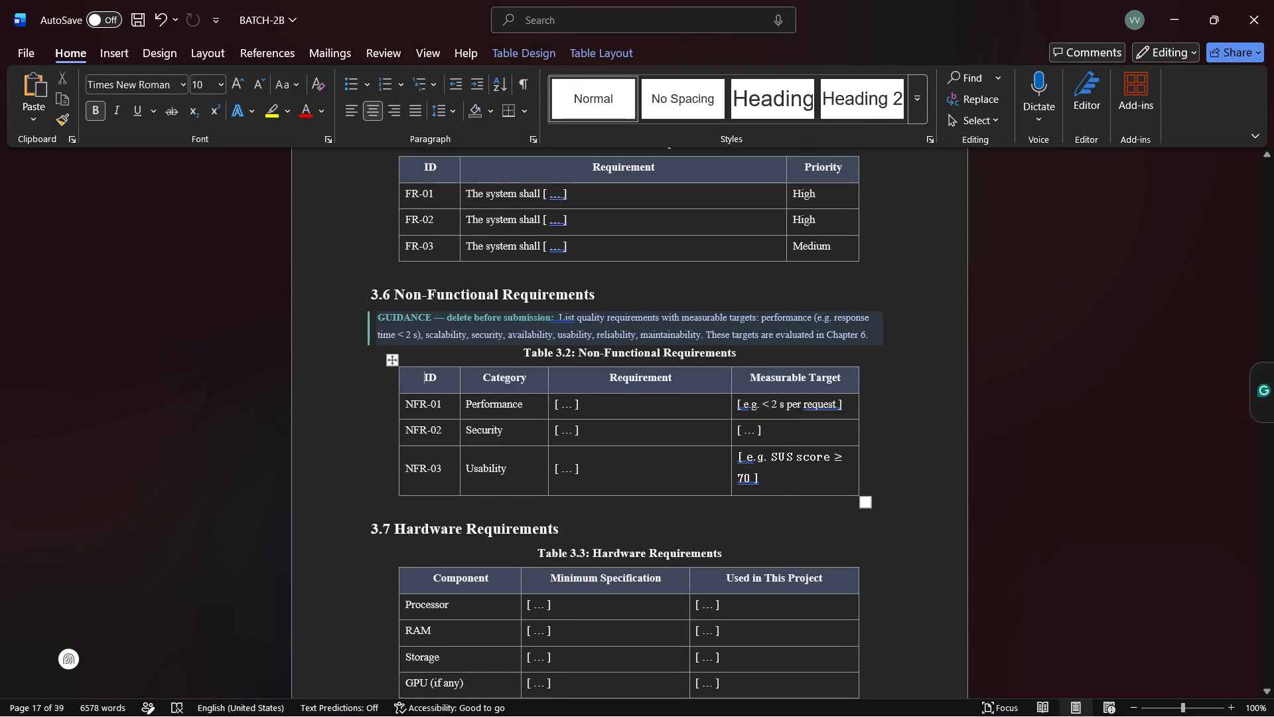
drag(410, 383, 777, 476)
key(ctrl+c)
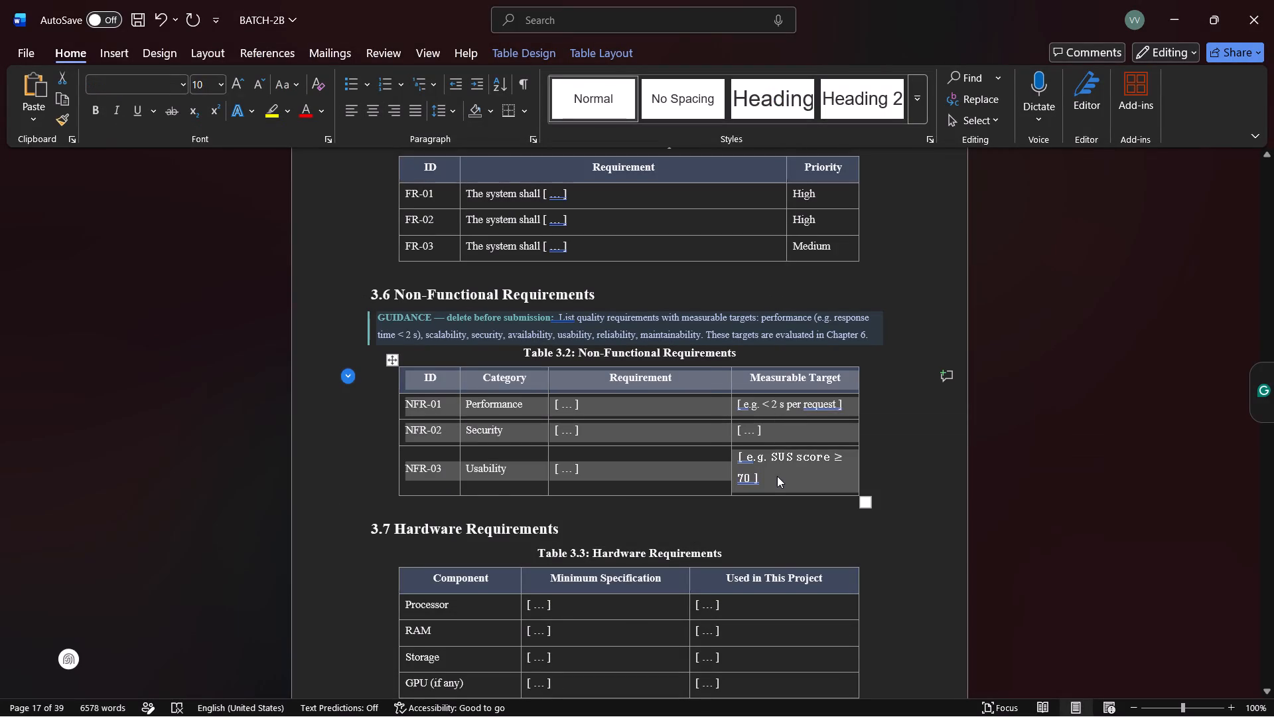
click(756, 445)
click(764, 432)
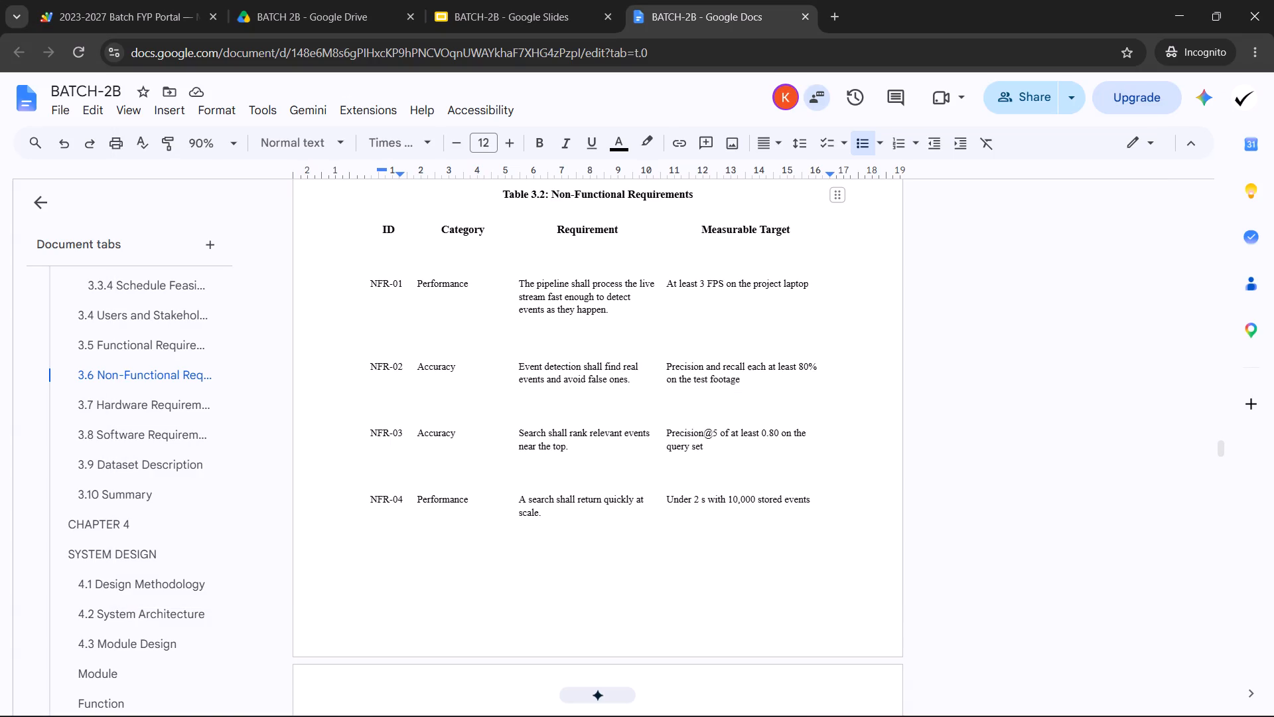
In the BATCH-2B Google Doc, paste the copied table on a new line below the Table 3.2: Non-Functional Requirements caption.
scroll(691, 257, up, 2)
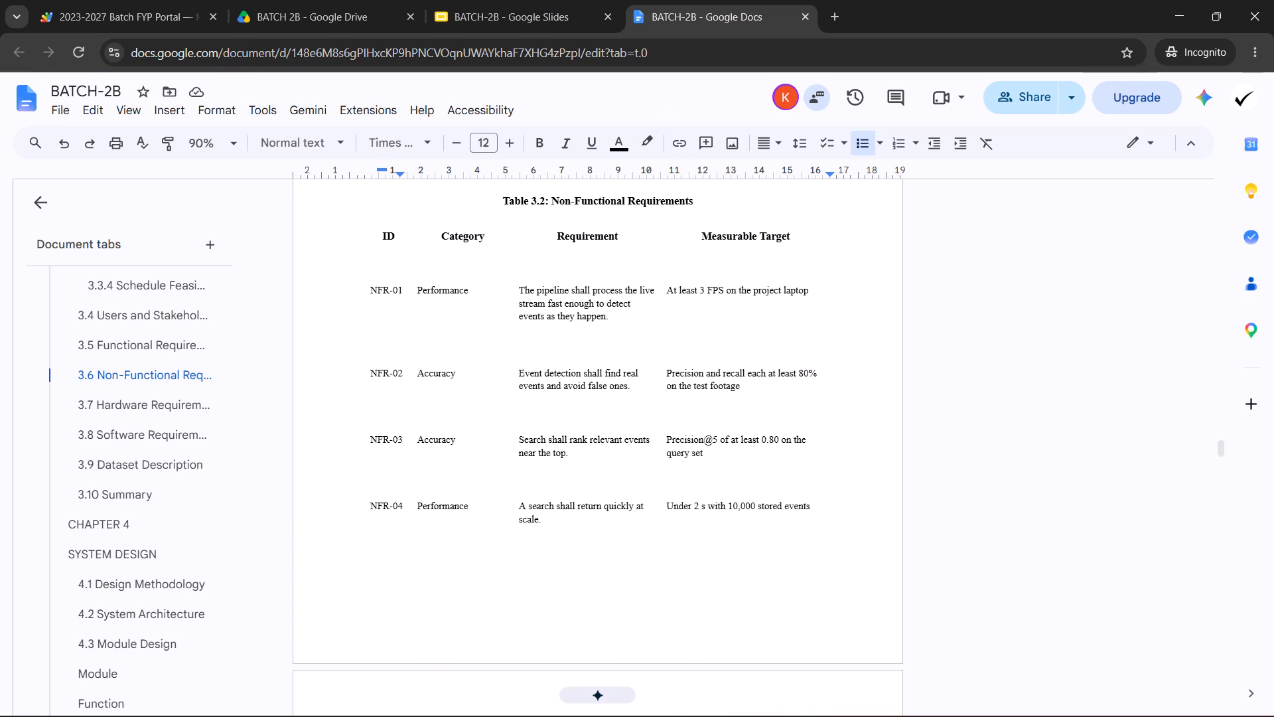
click(701, 357)
key(Return)
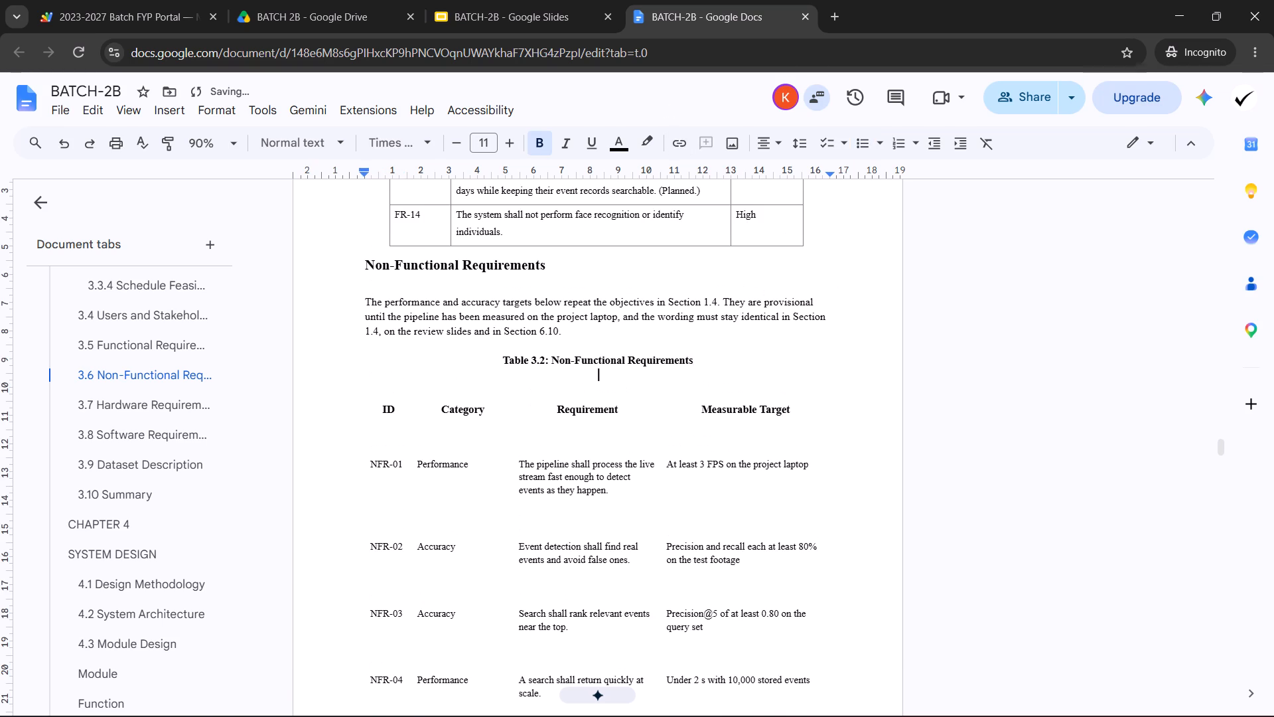
key(ctrl+v)
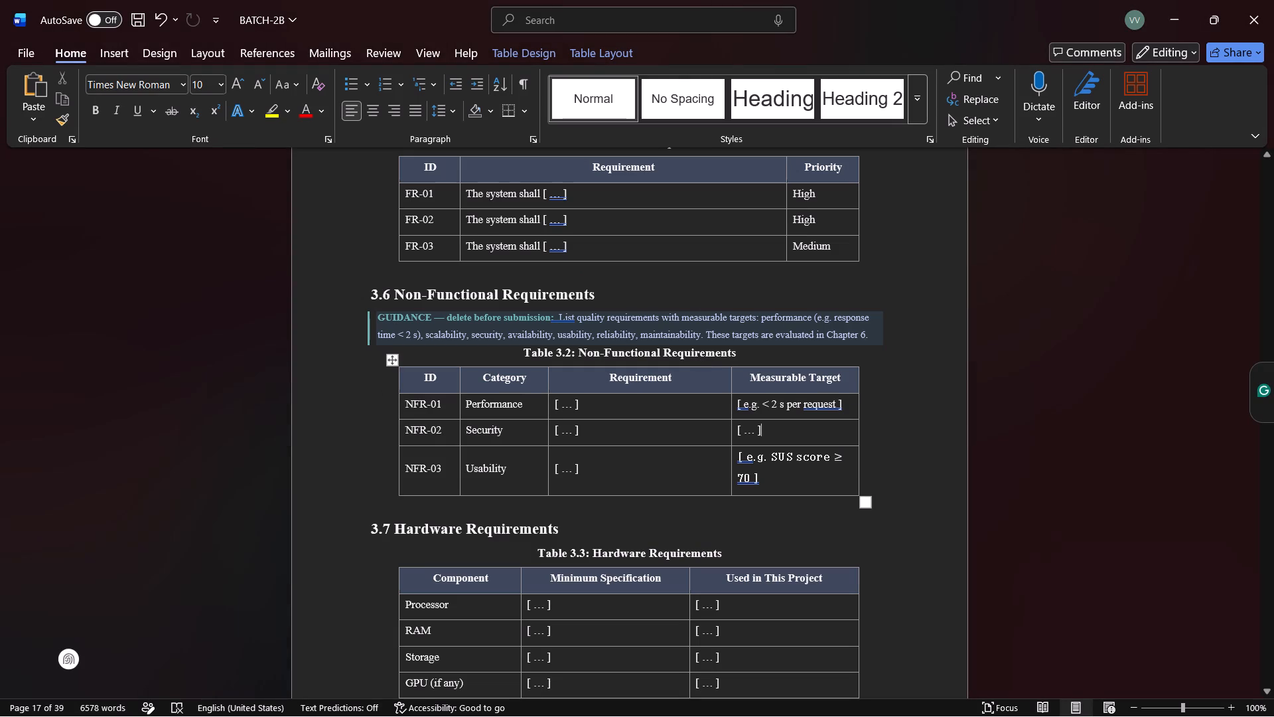
scroll(379, 416, up, 2)
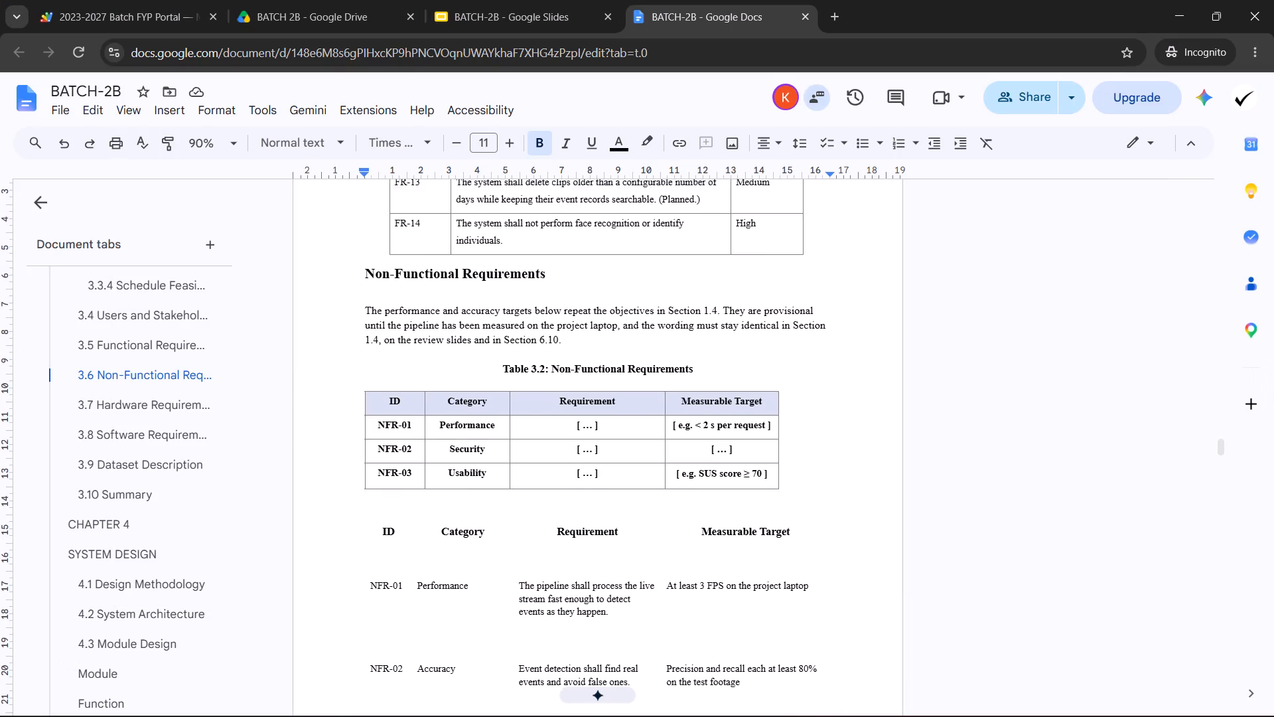
Shift the pasted Non-Functional Requirements template table slightly to the right.
scroll(403, 419, down, 1)
drag(358, 465, 369, 465)
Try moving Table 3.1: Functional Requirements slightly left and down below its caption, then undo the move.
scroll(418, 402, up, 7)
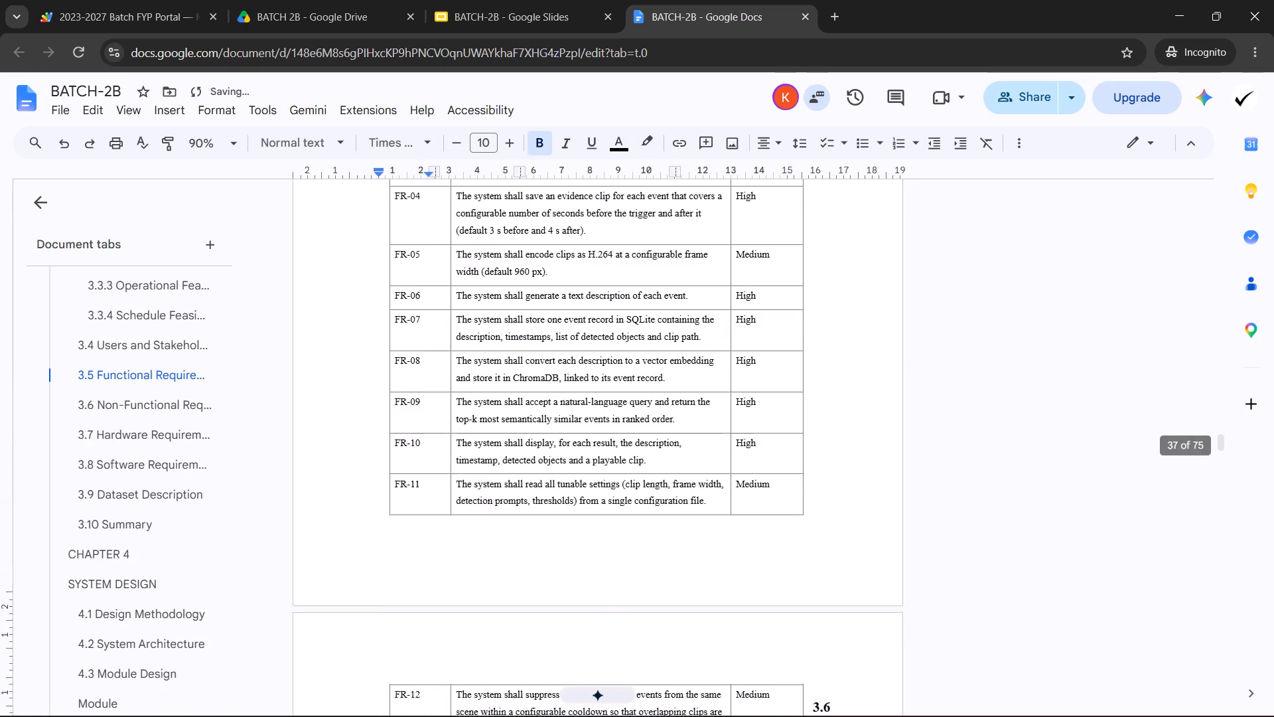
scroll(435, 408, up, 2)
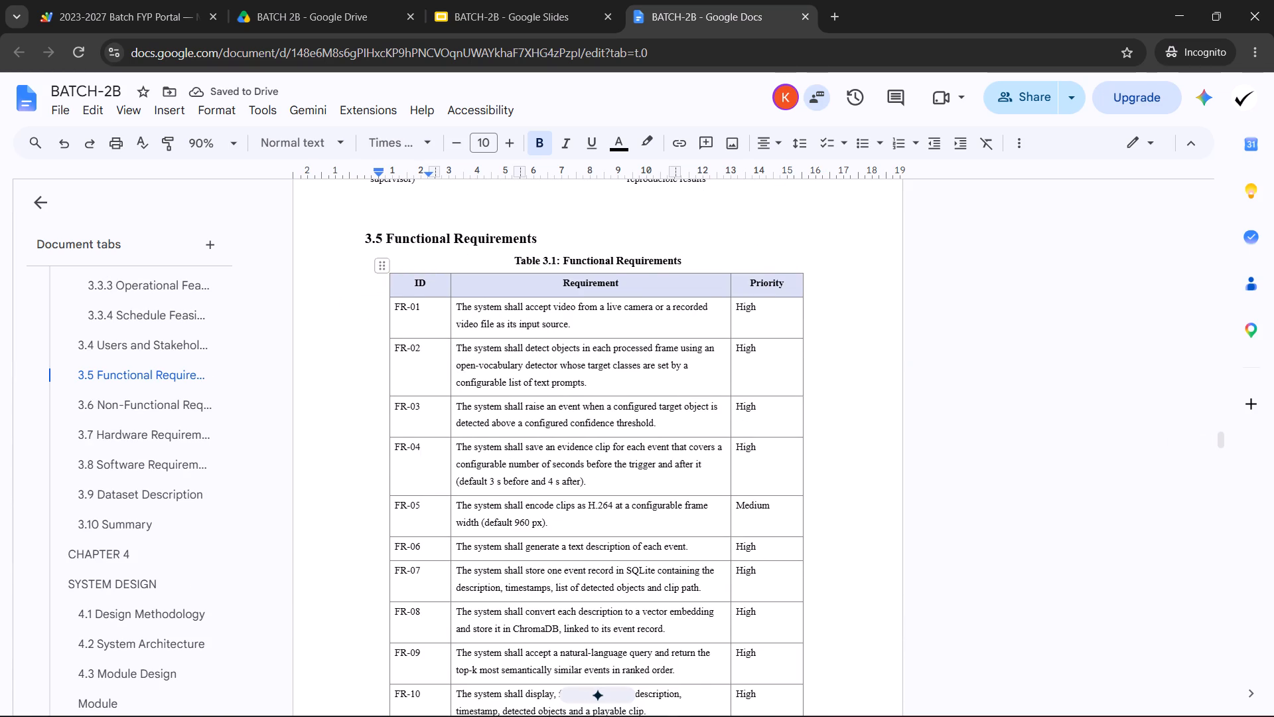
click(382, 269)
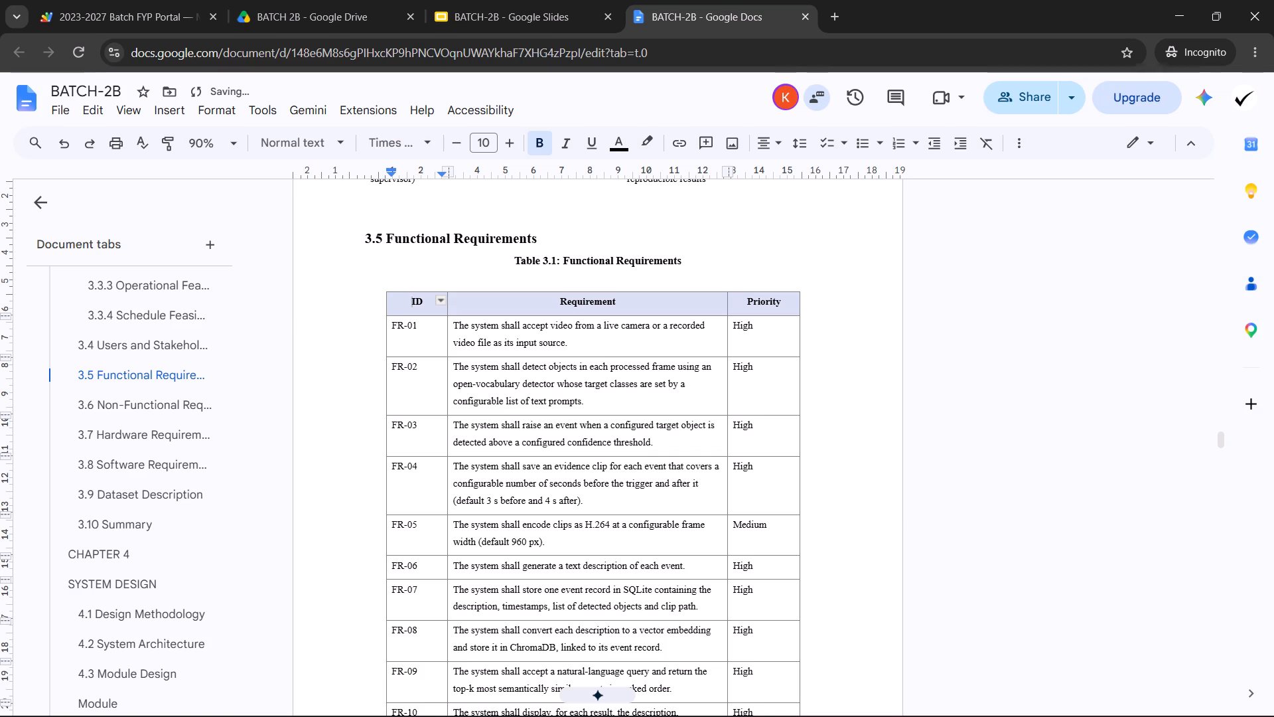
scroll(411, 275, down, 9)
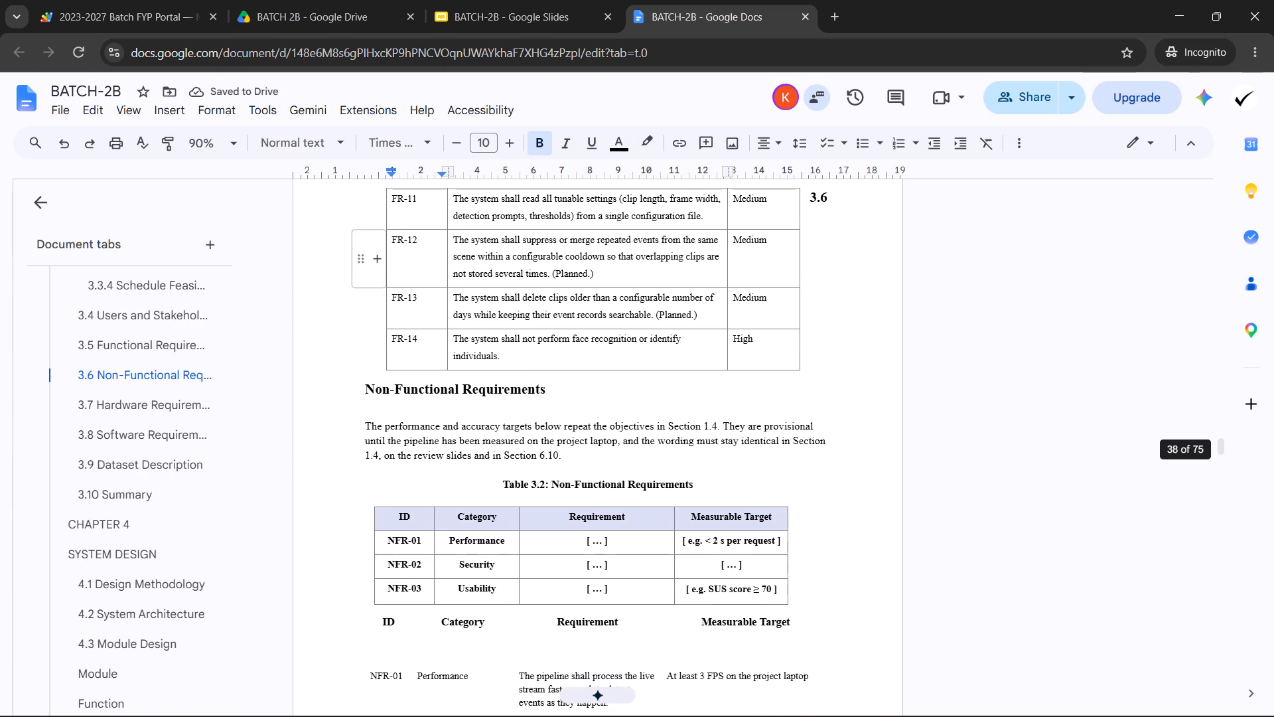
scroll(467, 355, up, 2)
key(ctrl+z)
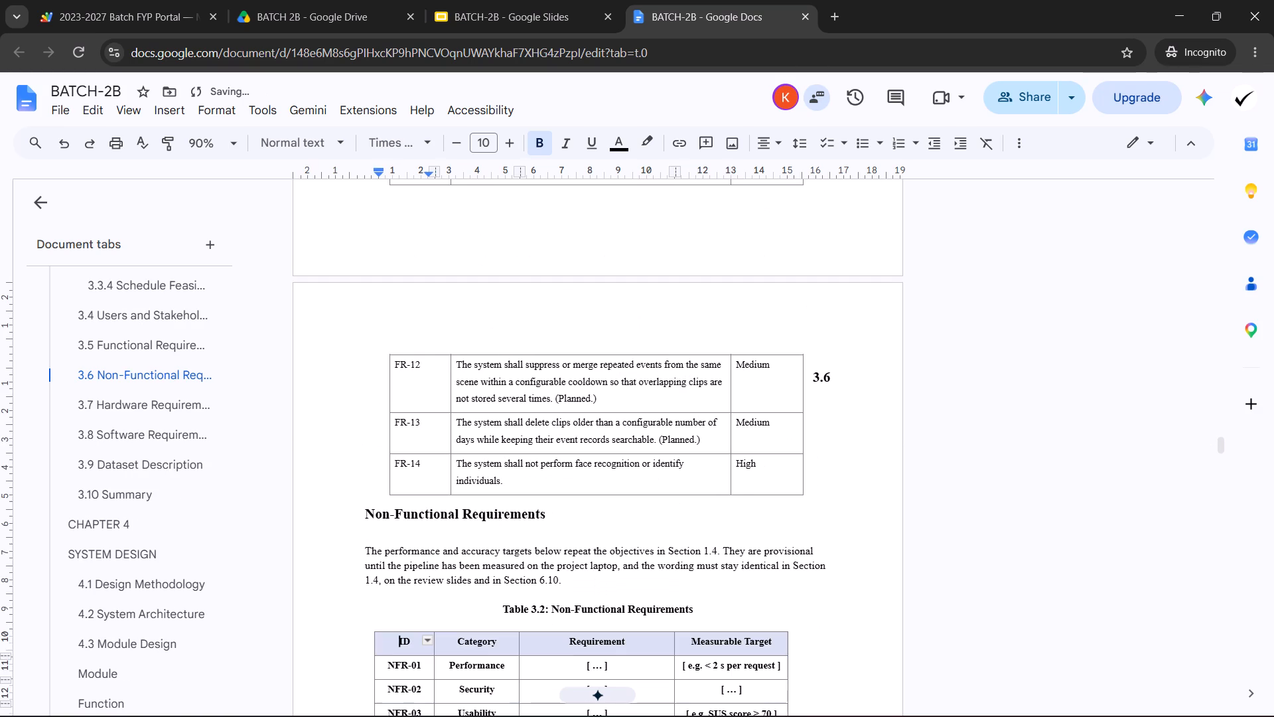
Push the stray heading number 3.6 beside the FR-12 row down with line breaks until it joins the Non-Functional Requirements heading.
scroll(460, 360, down, 1)
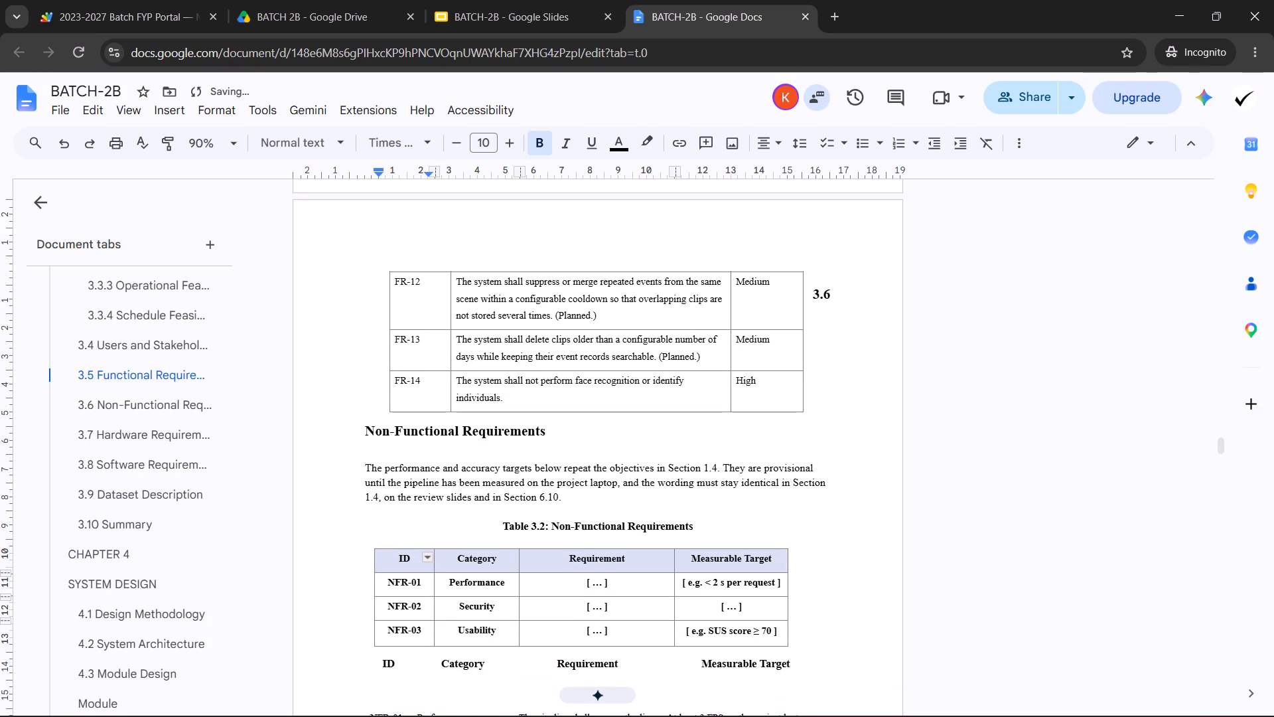
click(810, 297)
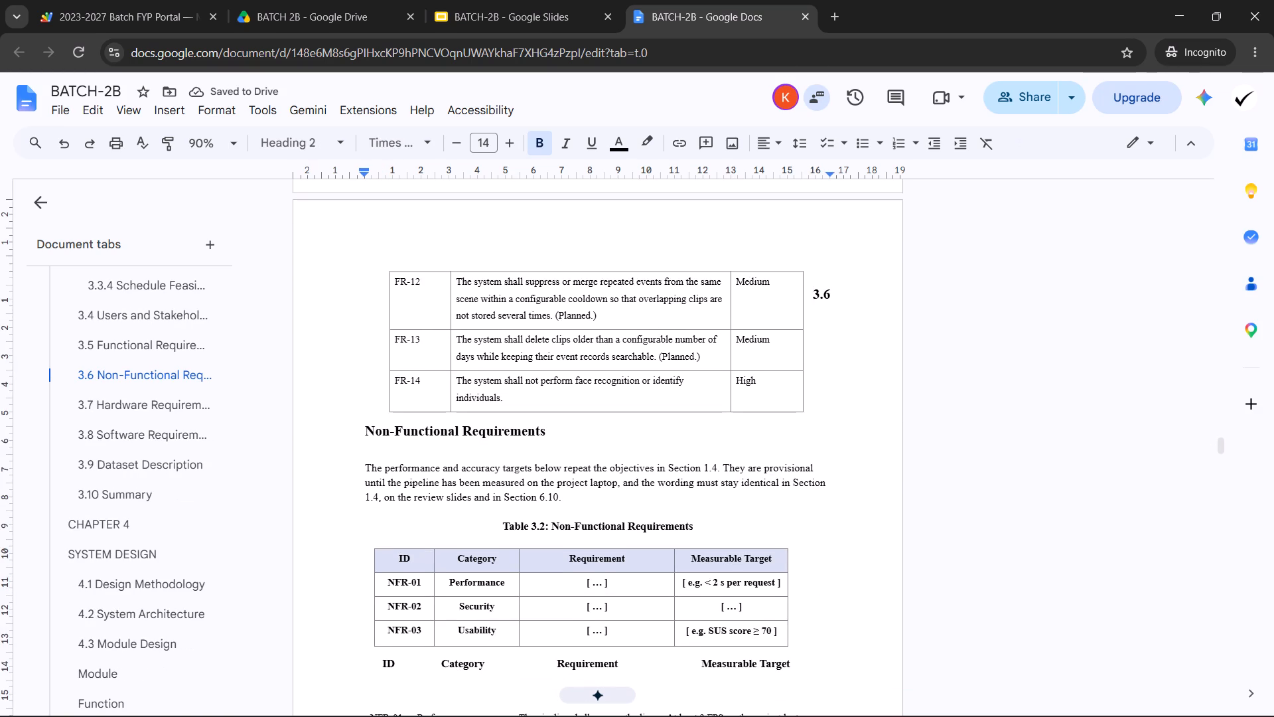
key(Return)
key(Return)
key(Return)
key(Return)
key(Return)
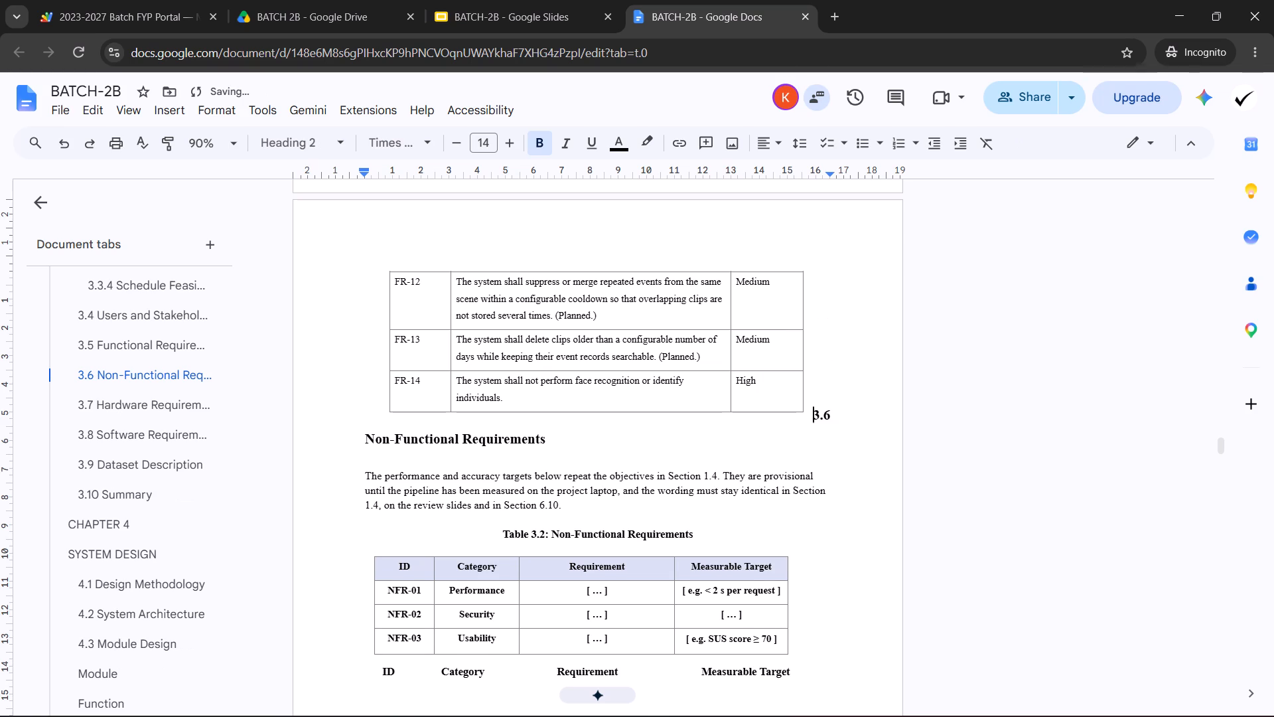
key(Return)
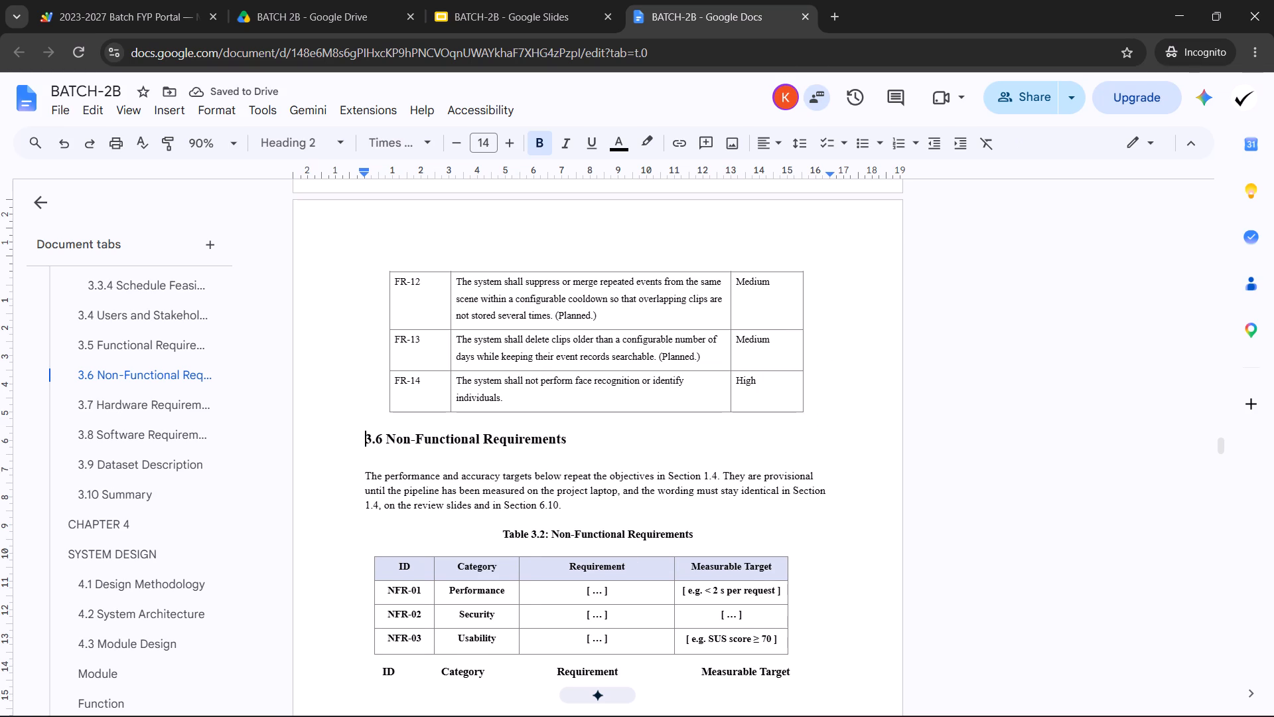
Move the pasted Table 3.2 further right to roughly line up with the Functional Requirements table above.
drag(369, 552, 382, 548)
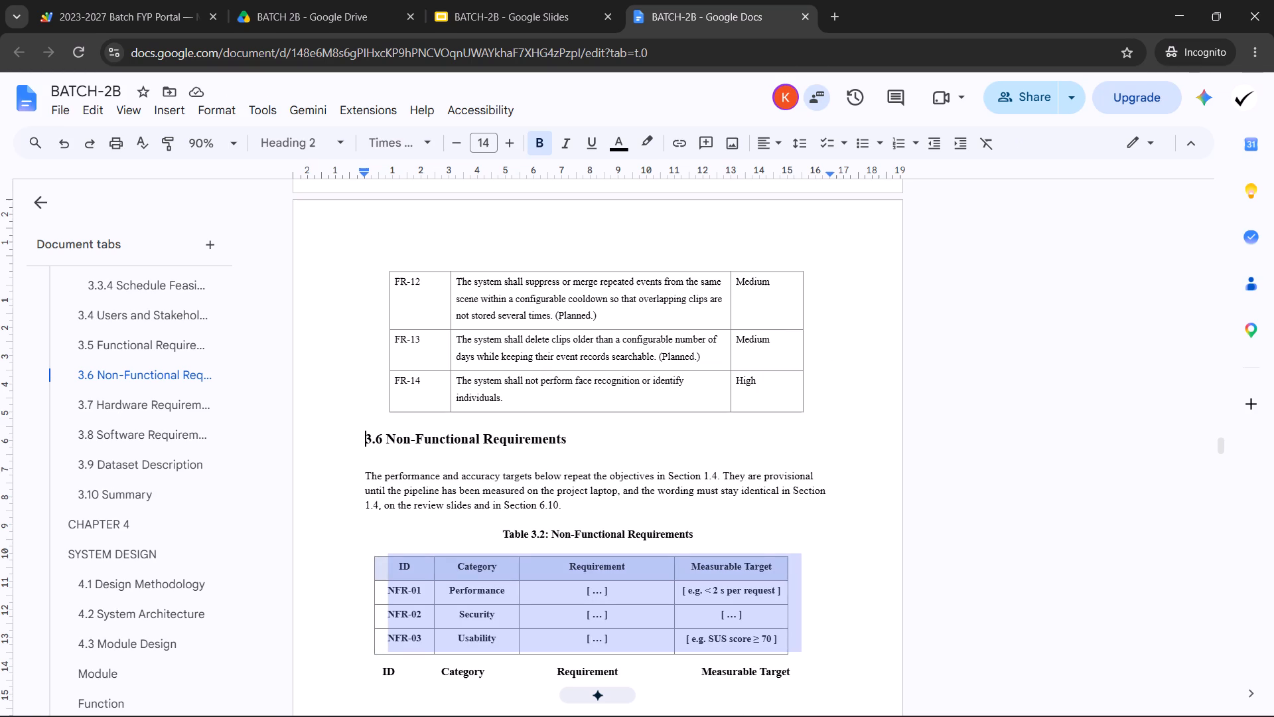
drag(382, 548, 384, 551)
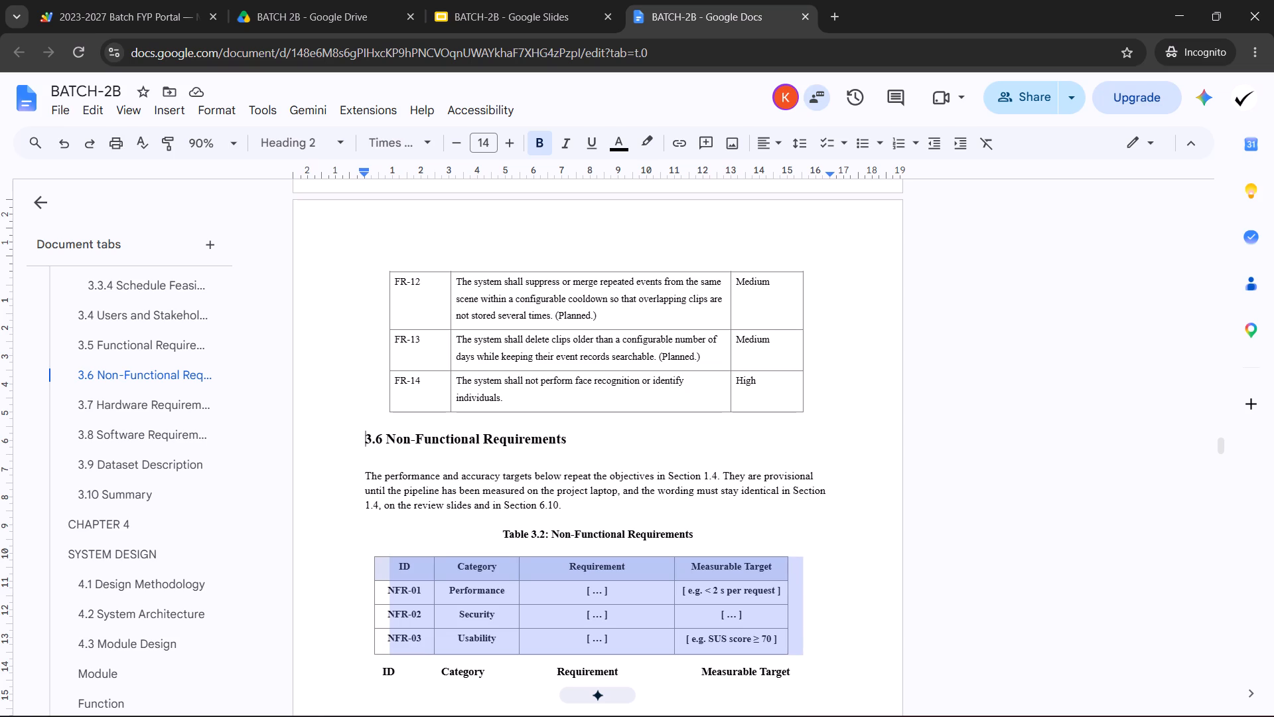
drag(384, 551, 380, 551)
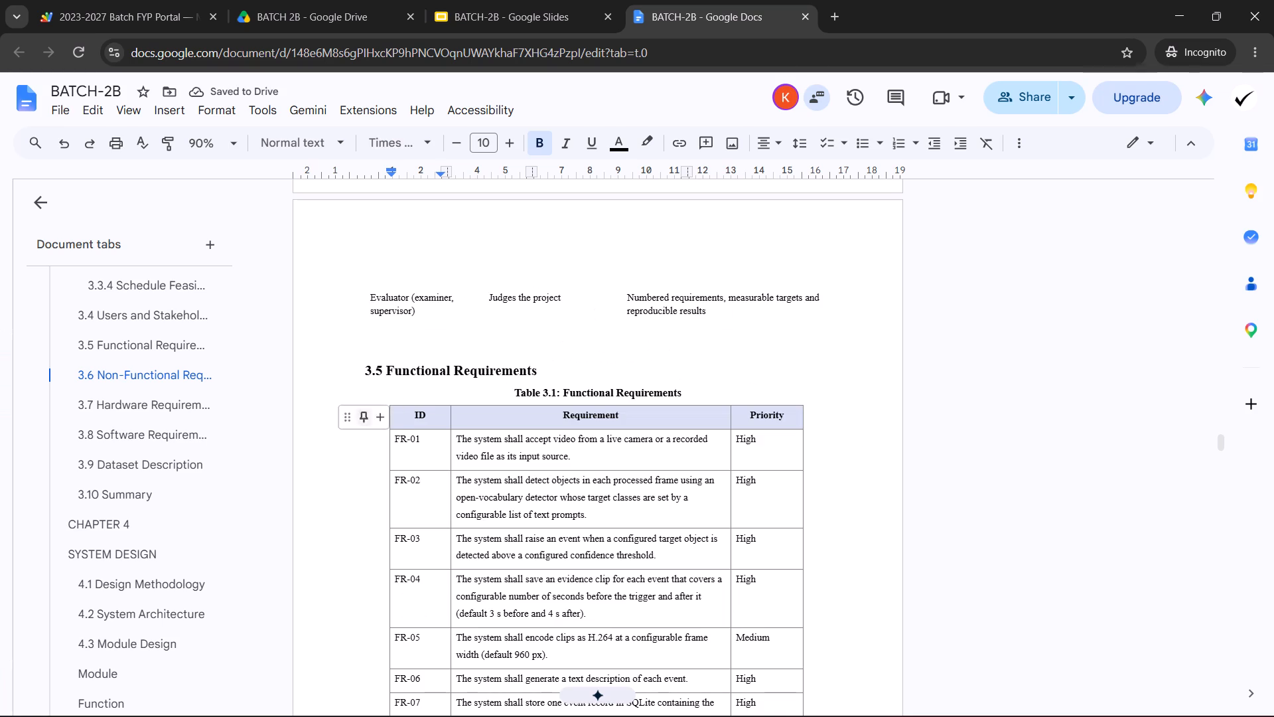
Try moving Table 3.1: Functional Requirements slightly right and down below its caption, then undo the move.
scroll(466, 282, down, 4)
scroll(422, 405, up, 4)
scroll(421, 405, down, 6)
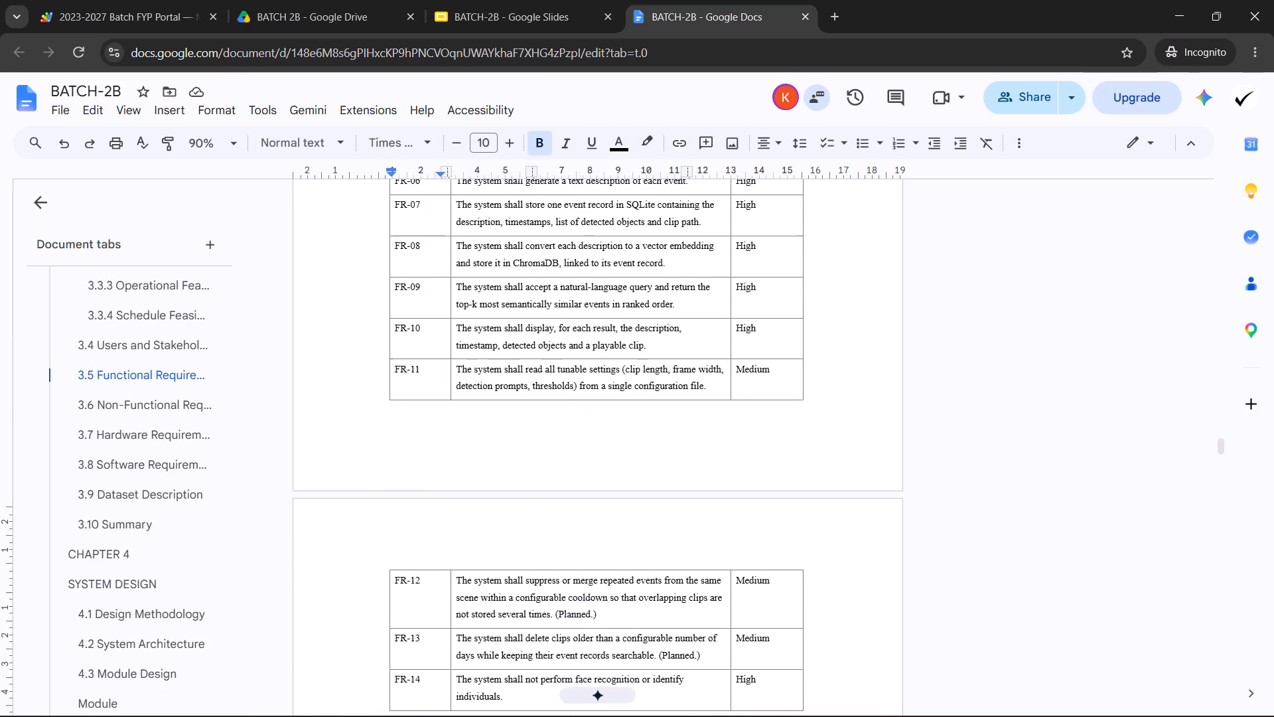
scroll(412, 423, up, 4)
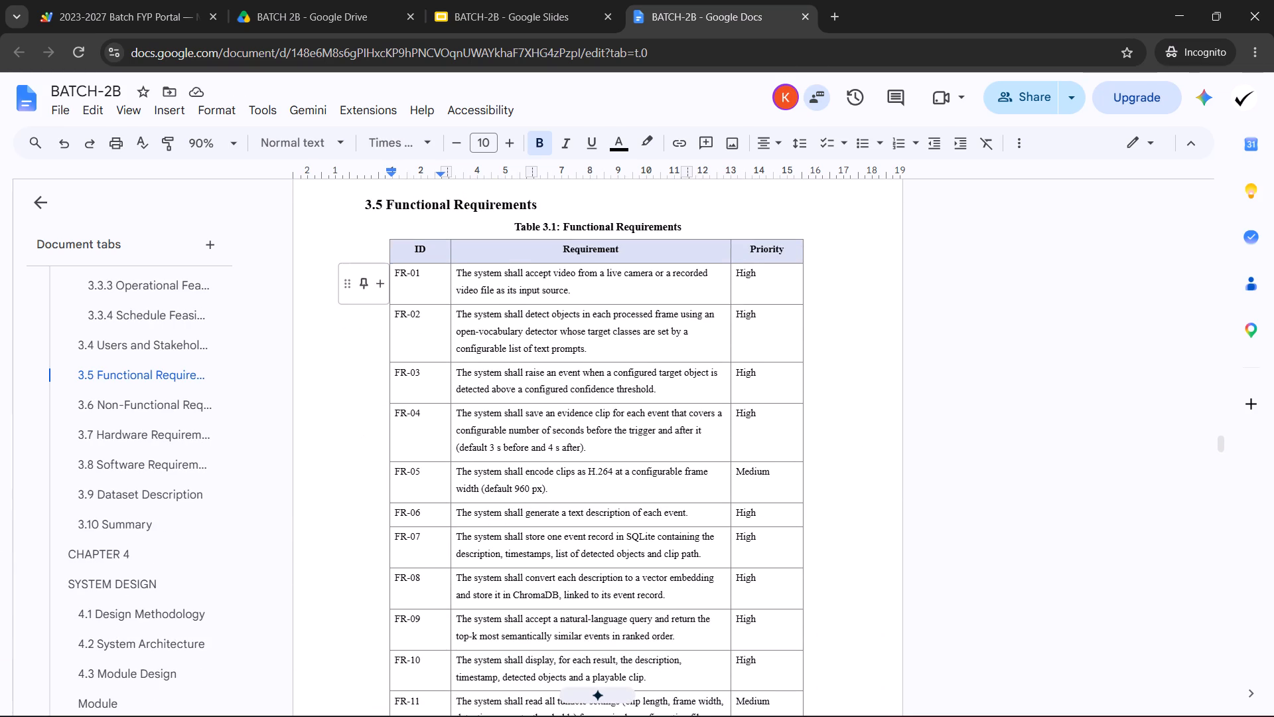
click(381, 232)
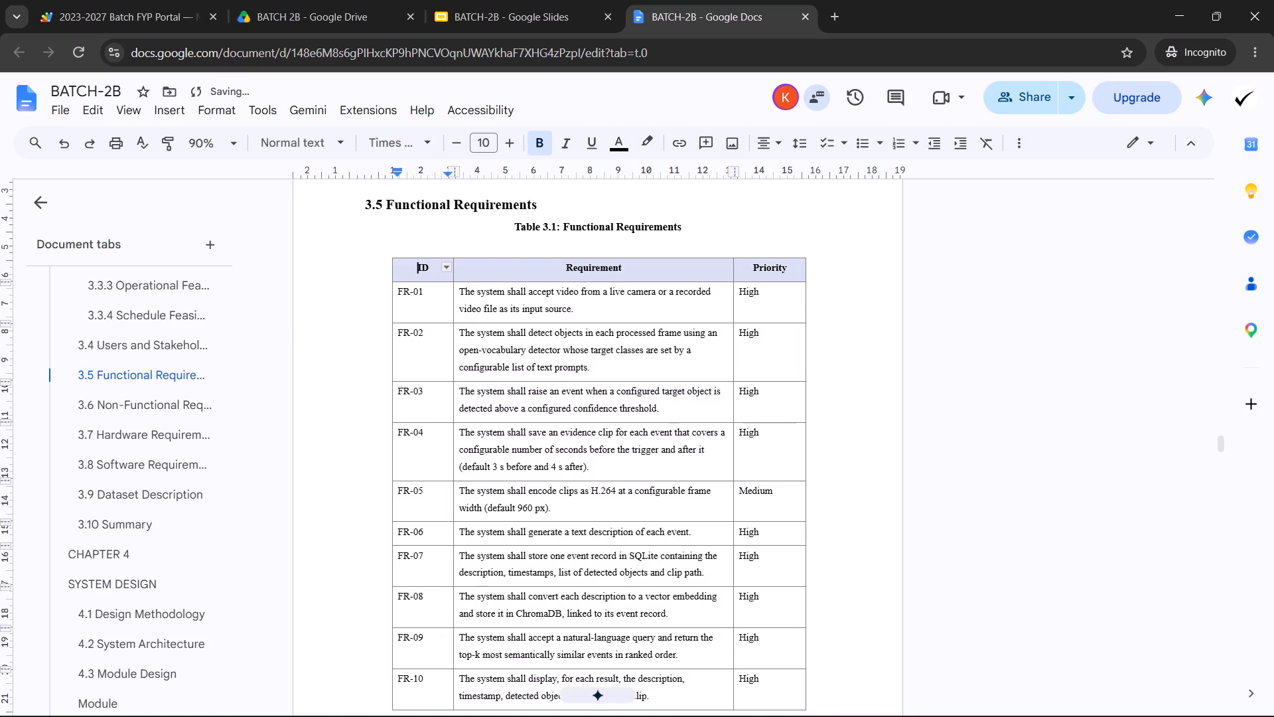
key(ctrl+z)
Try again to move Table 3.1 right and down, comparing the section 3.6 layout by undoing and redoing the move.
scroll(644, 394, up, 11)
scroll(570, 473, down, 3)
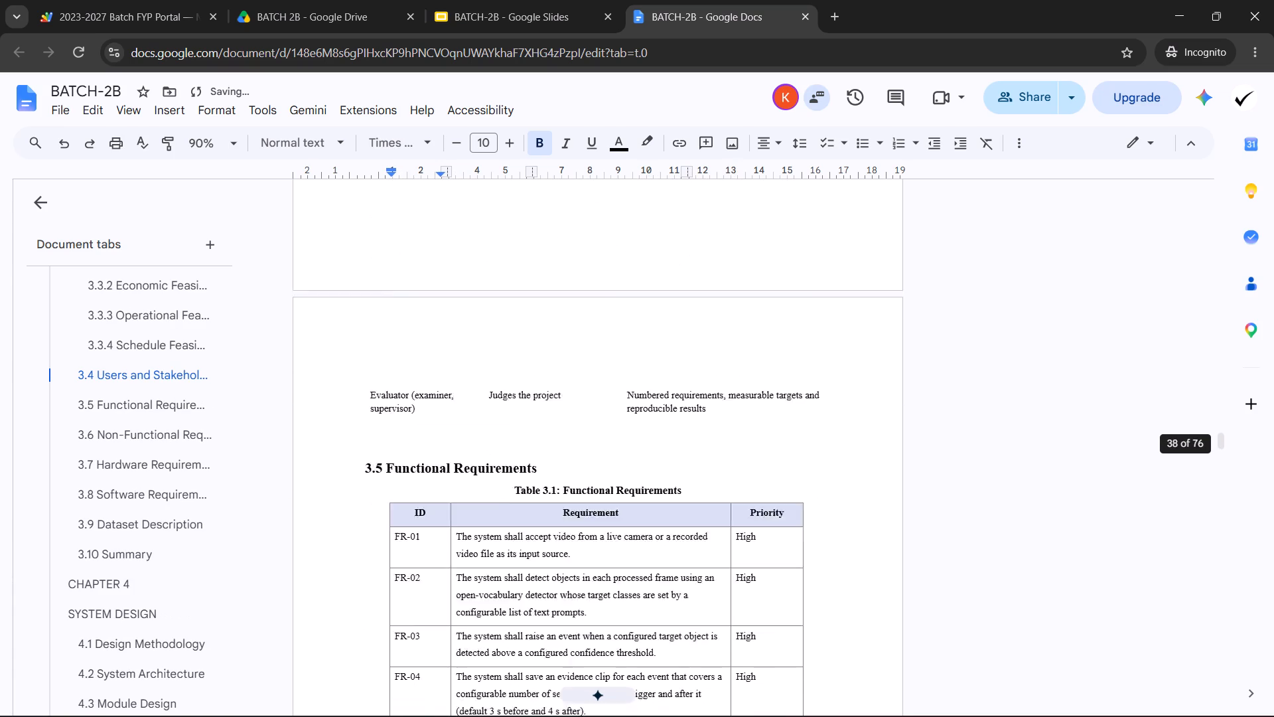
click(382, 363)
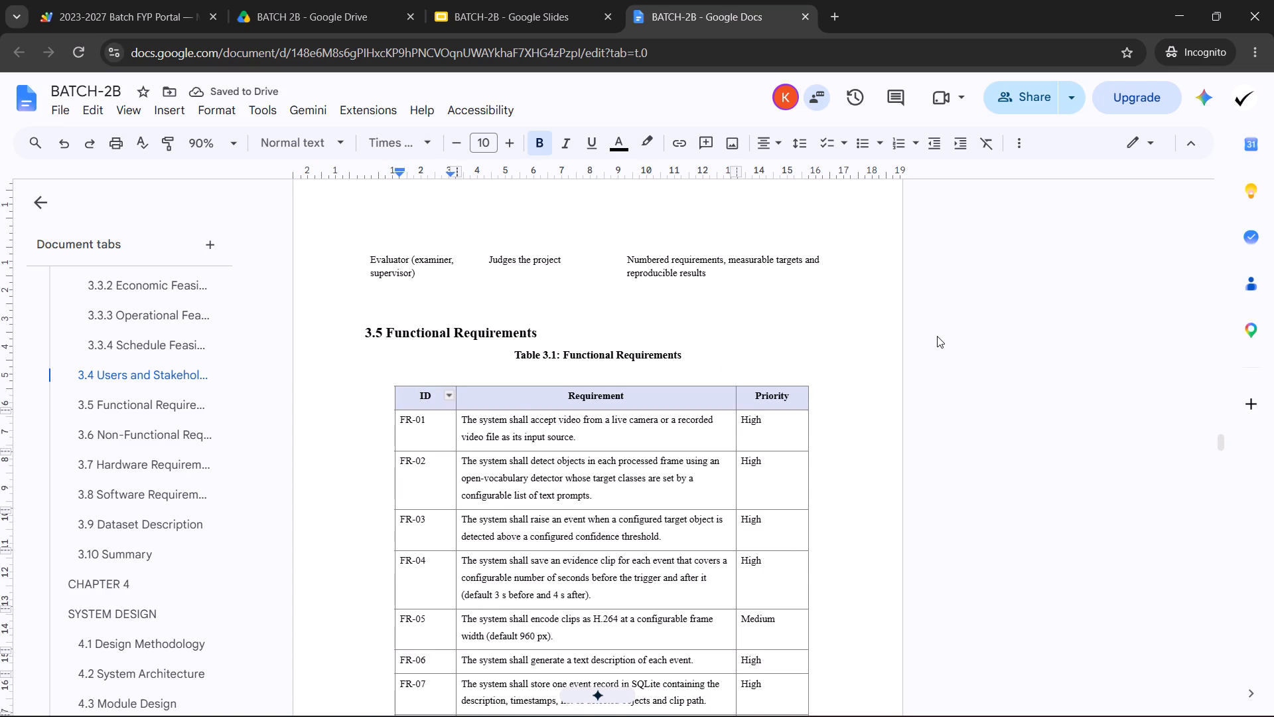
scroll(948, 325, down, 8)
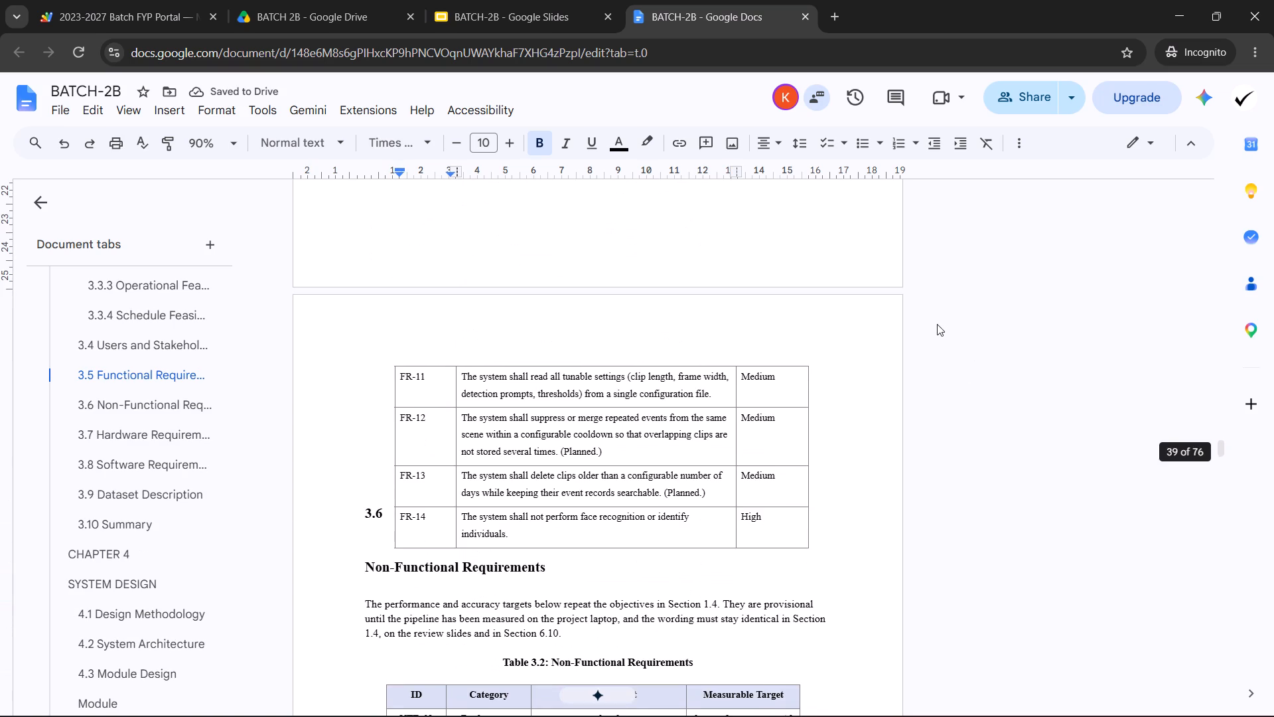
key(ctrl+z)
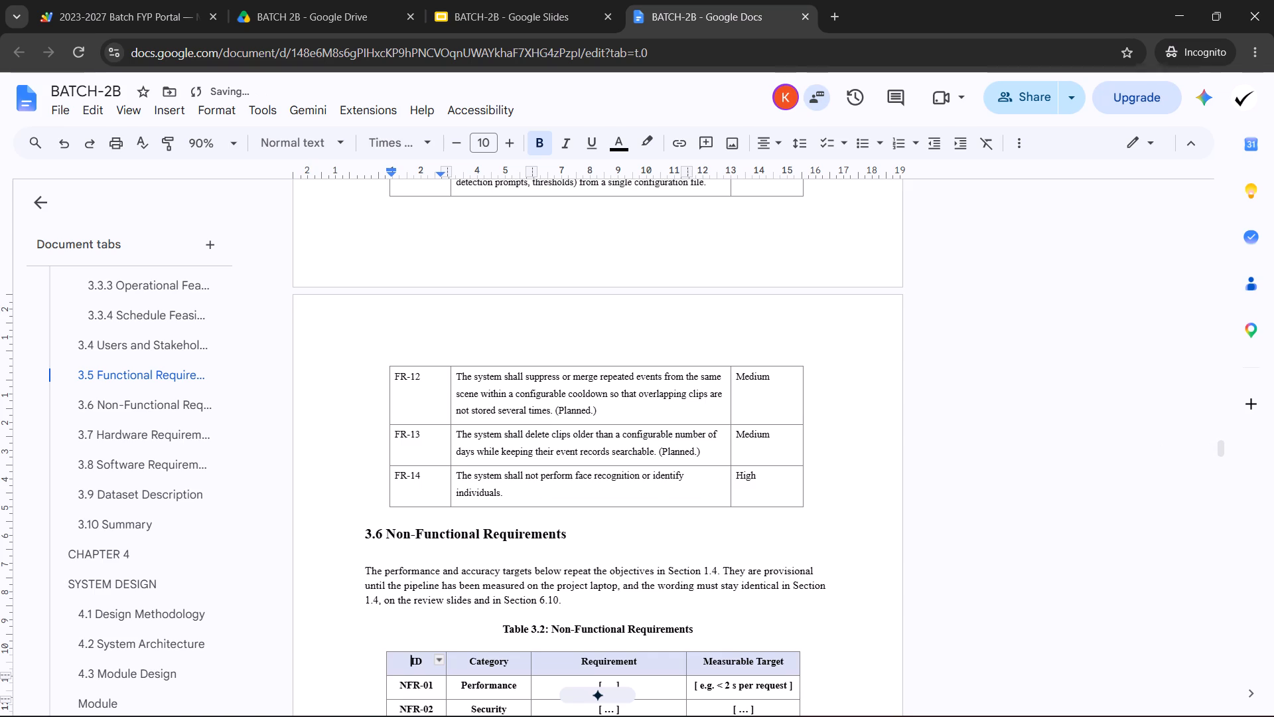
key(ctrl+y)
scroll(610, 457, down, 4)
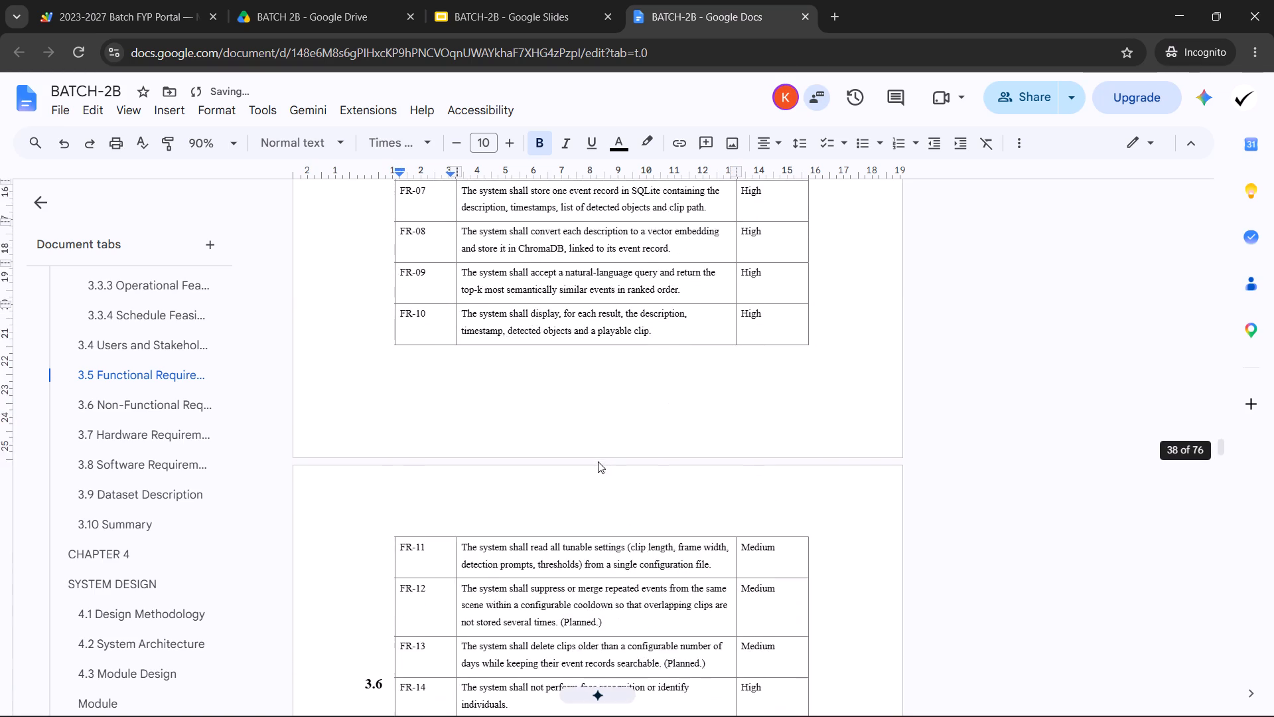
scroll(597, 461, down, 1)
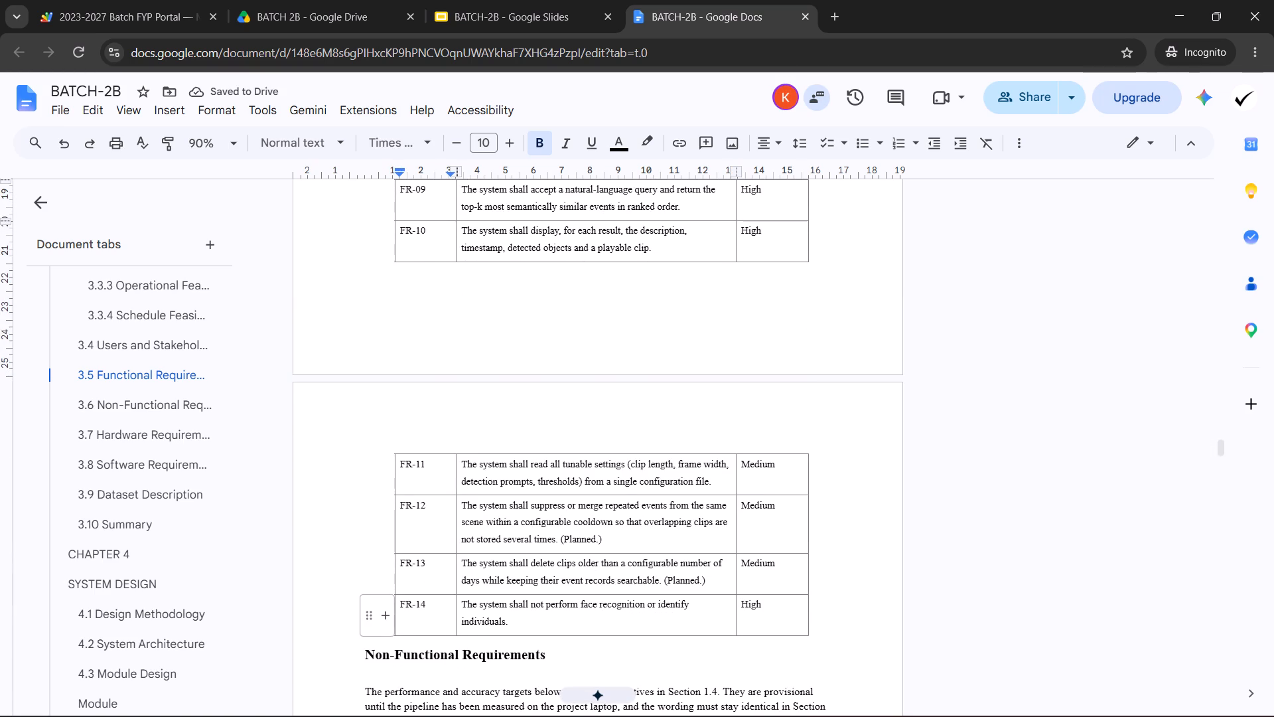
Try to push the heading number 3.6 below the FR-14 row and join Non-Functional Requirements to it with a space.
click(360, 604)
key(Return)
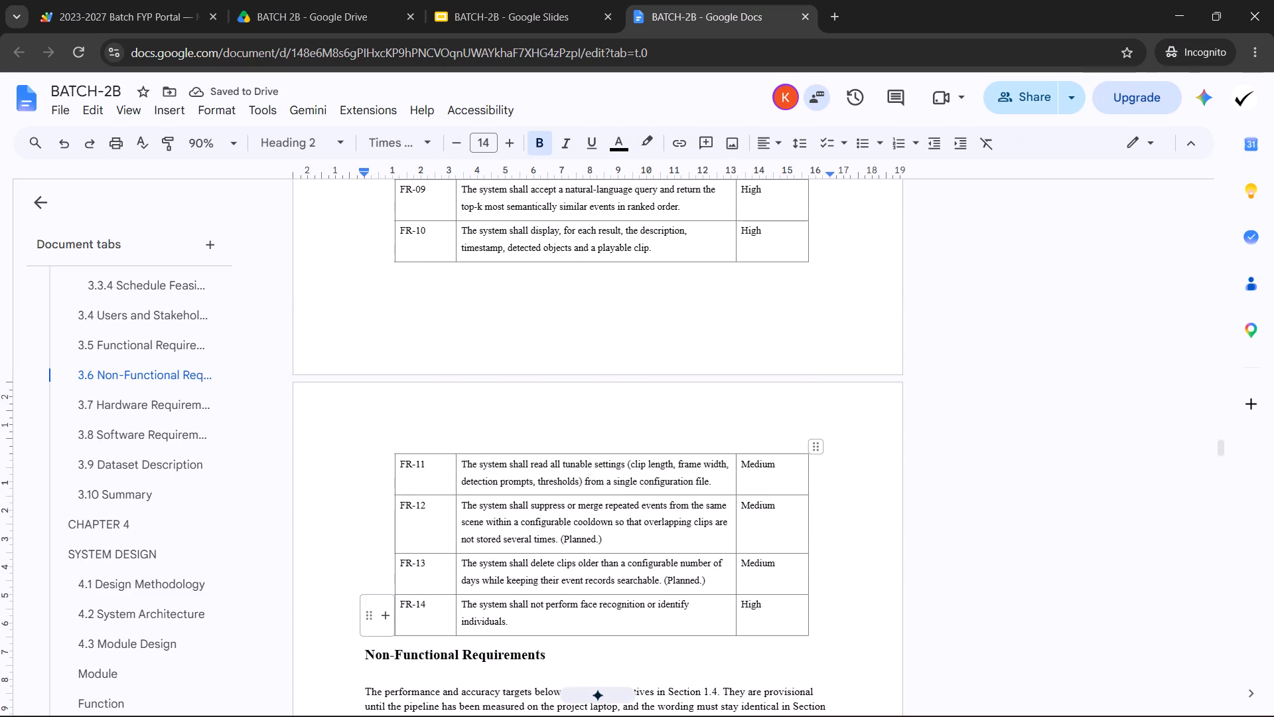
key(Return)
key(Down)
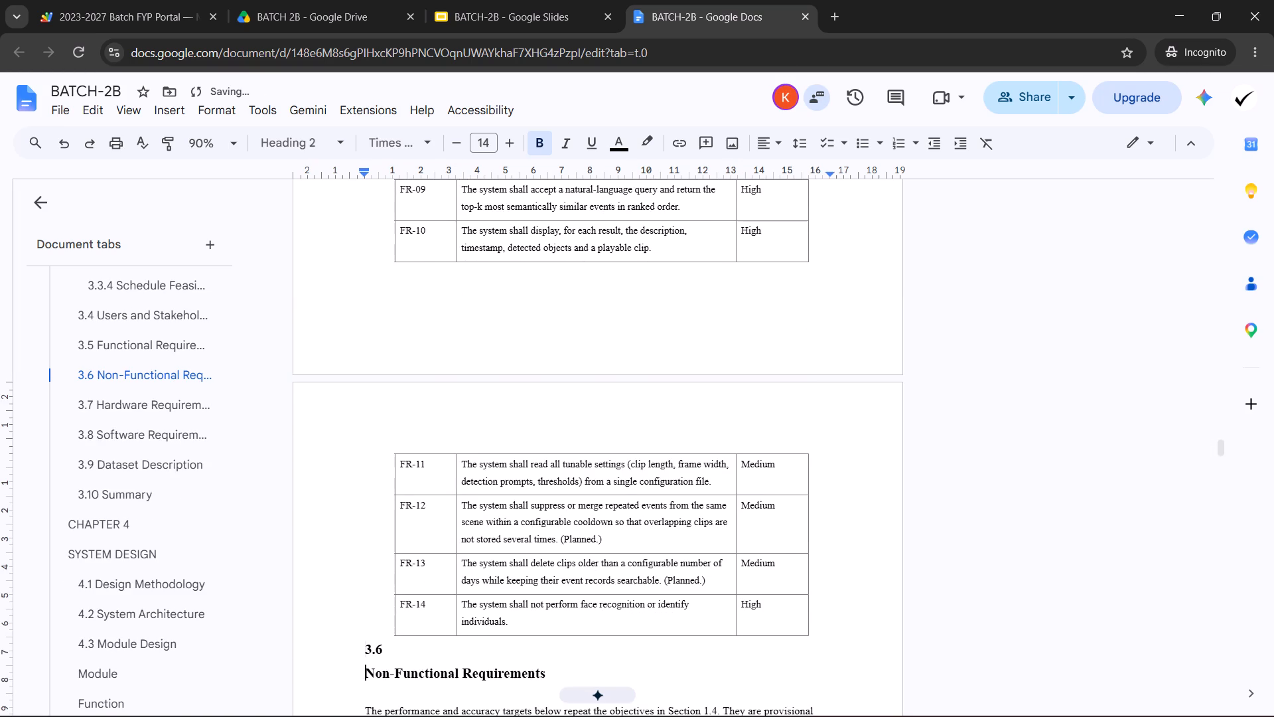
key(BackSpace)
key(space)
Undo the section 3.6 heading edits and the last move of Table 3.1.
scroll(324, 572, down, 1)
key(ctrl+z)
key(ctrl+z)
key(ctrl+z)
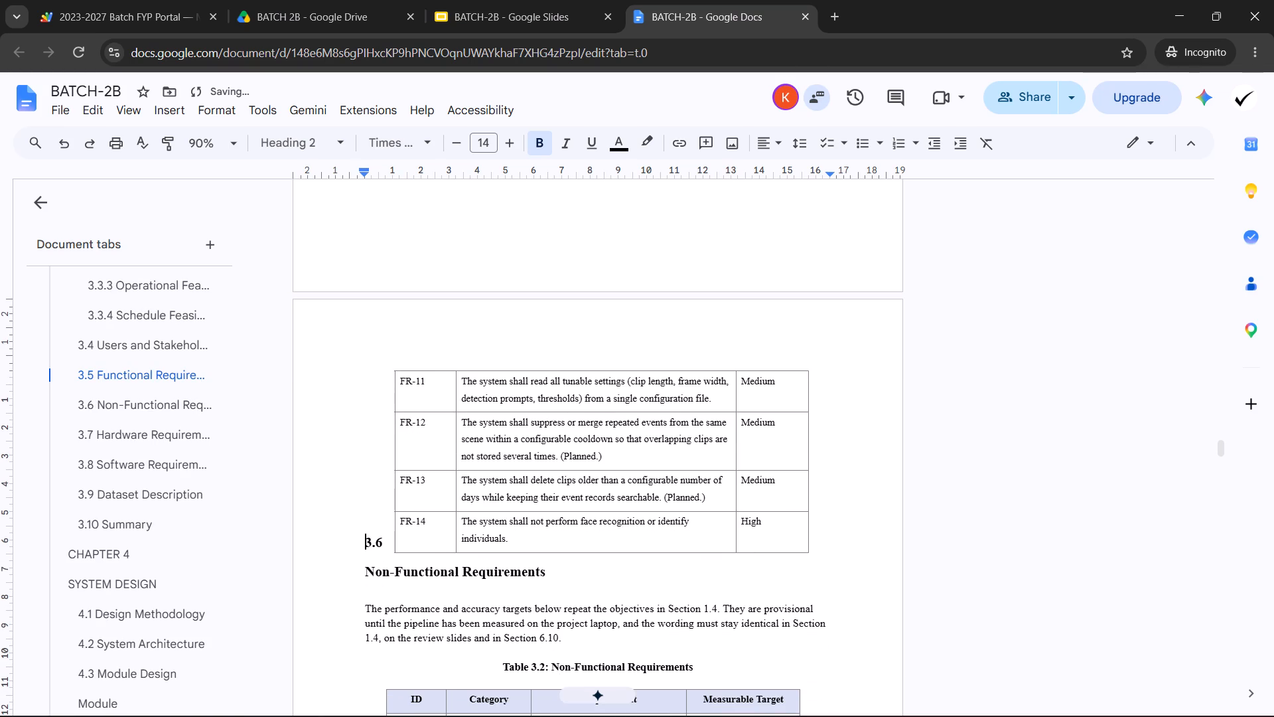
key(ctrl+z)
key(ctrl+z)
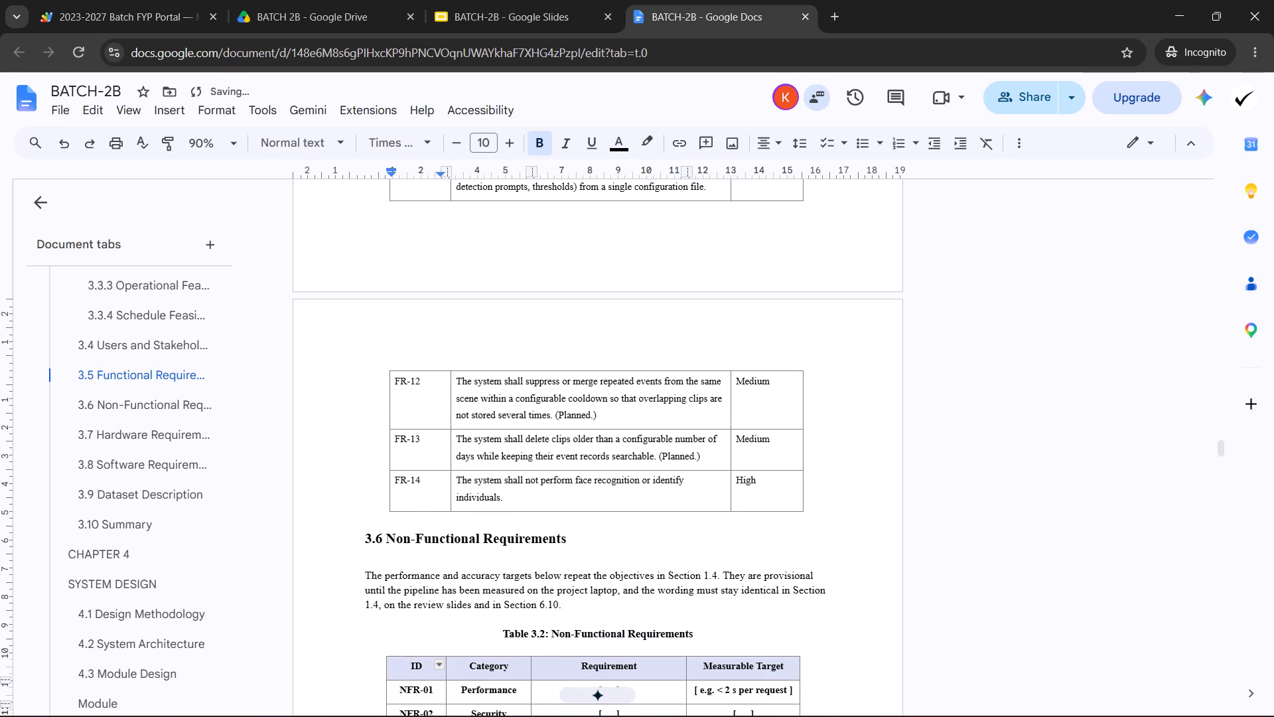
Nudge Table 3.2: Non-Functional Requirements slightly right and compare its placement with the table in the Word template.
scroll(508, 544, down, 2)
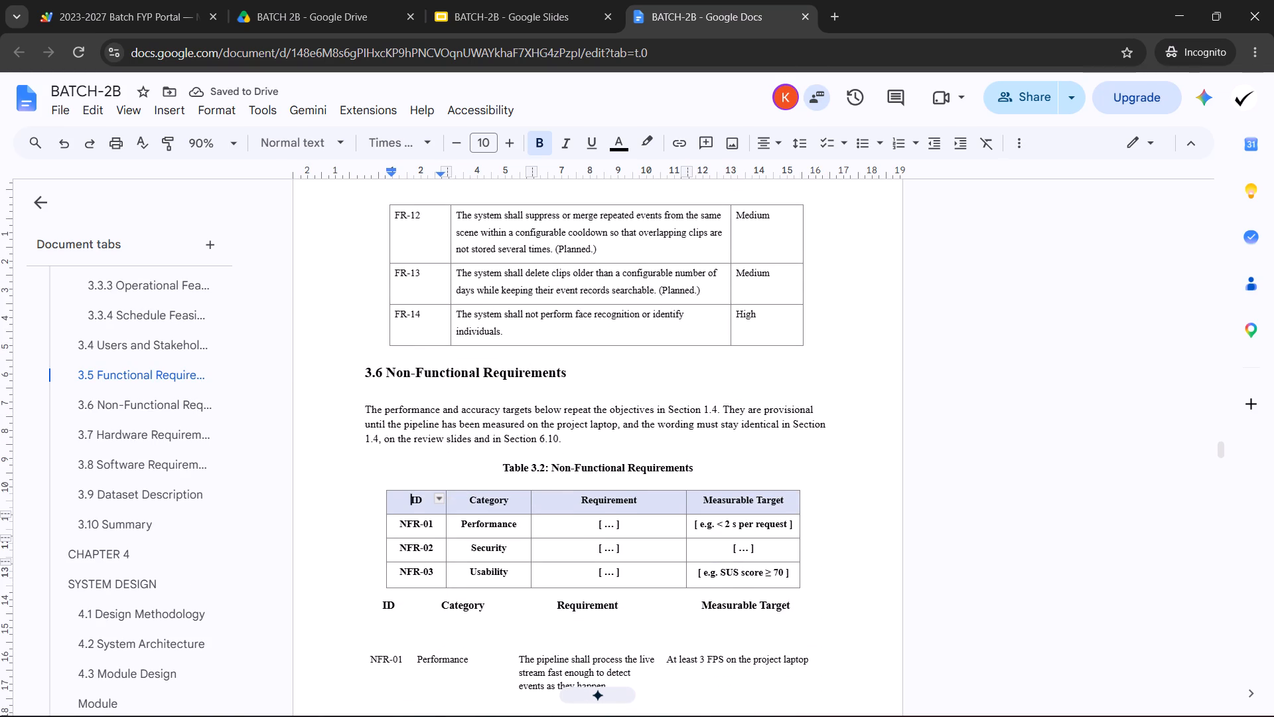
click(380, 486)
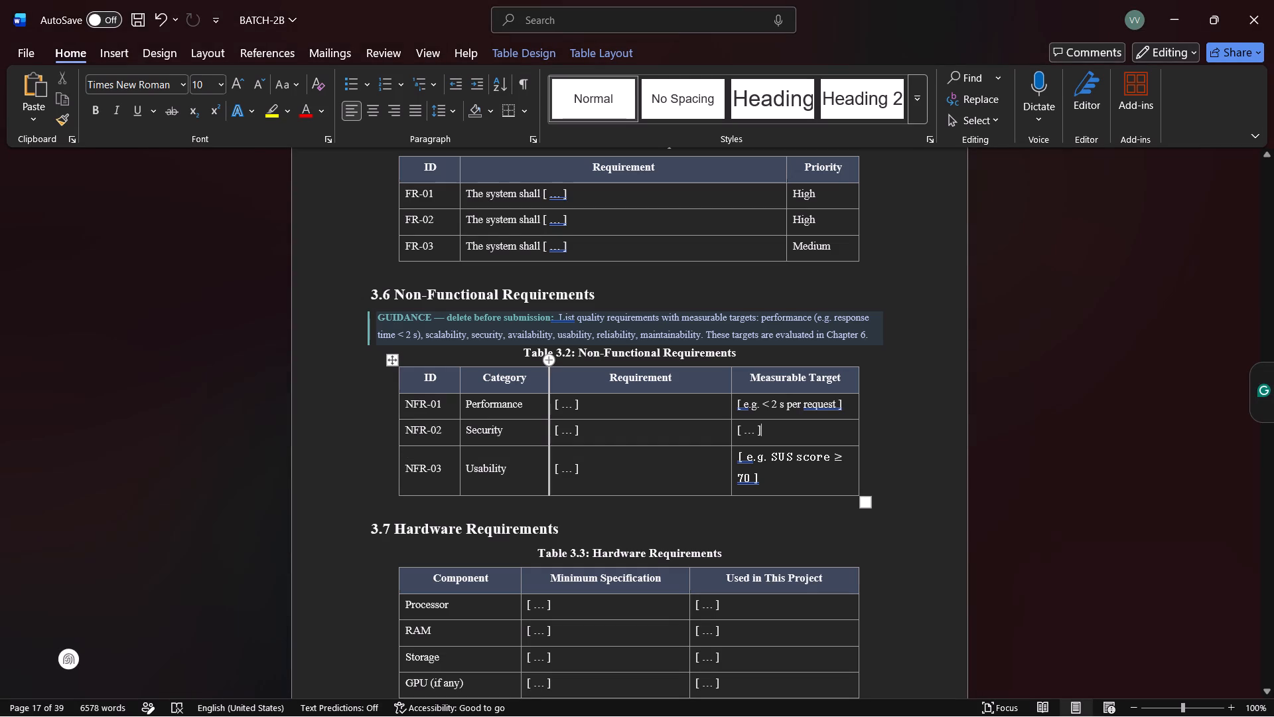
click(1090, 392)
click(1080, 333)
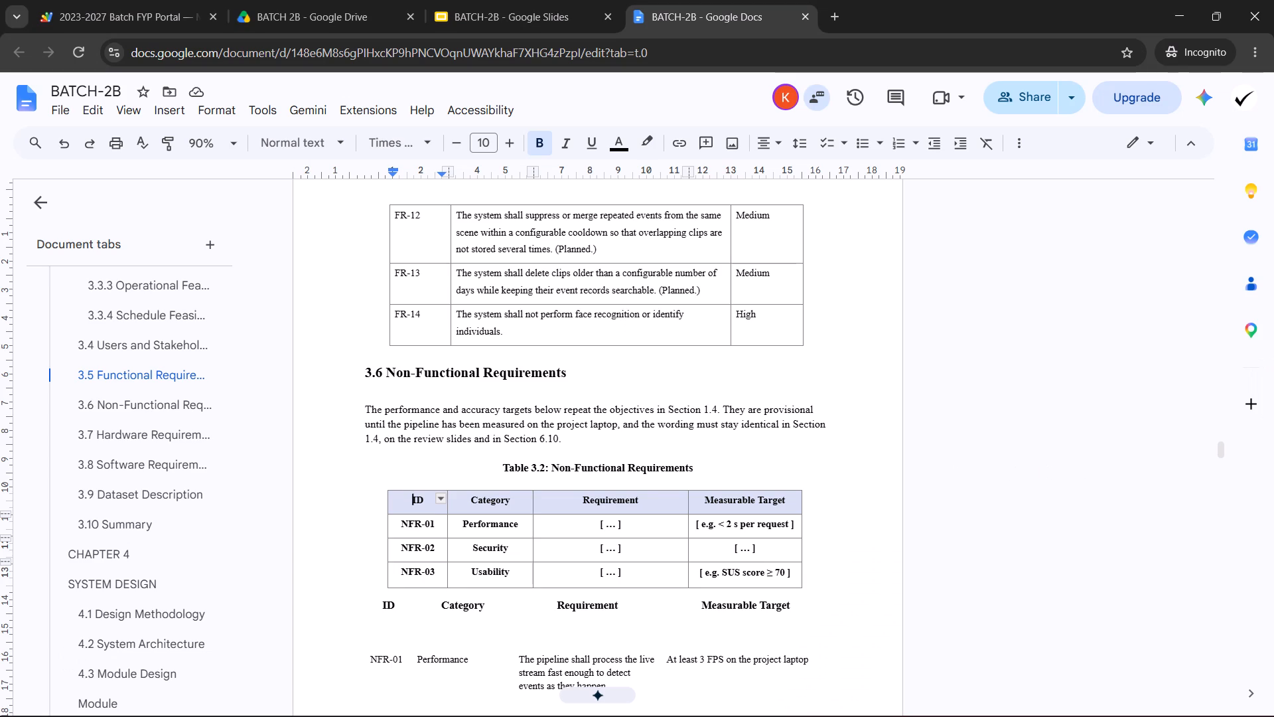
Delete the NFR-03 Usability row from the bordered Table 3.2.
scroll(897, 394, down, 3)
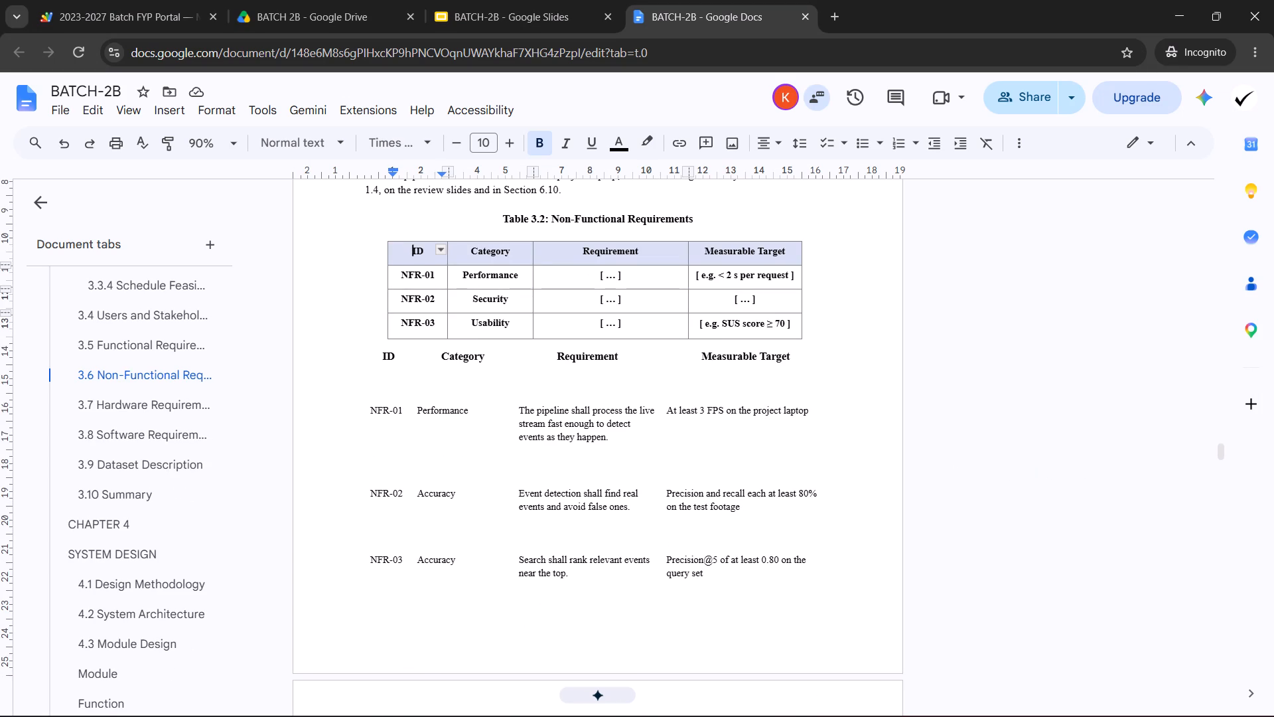
drag(368, 368, 638, 374)
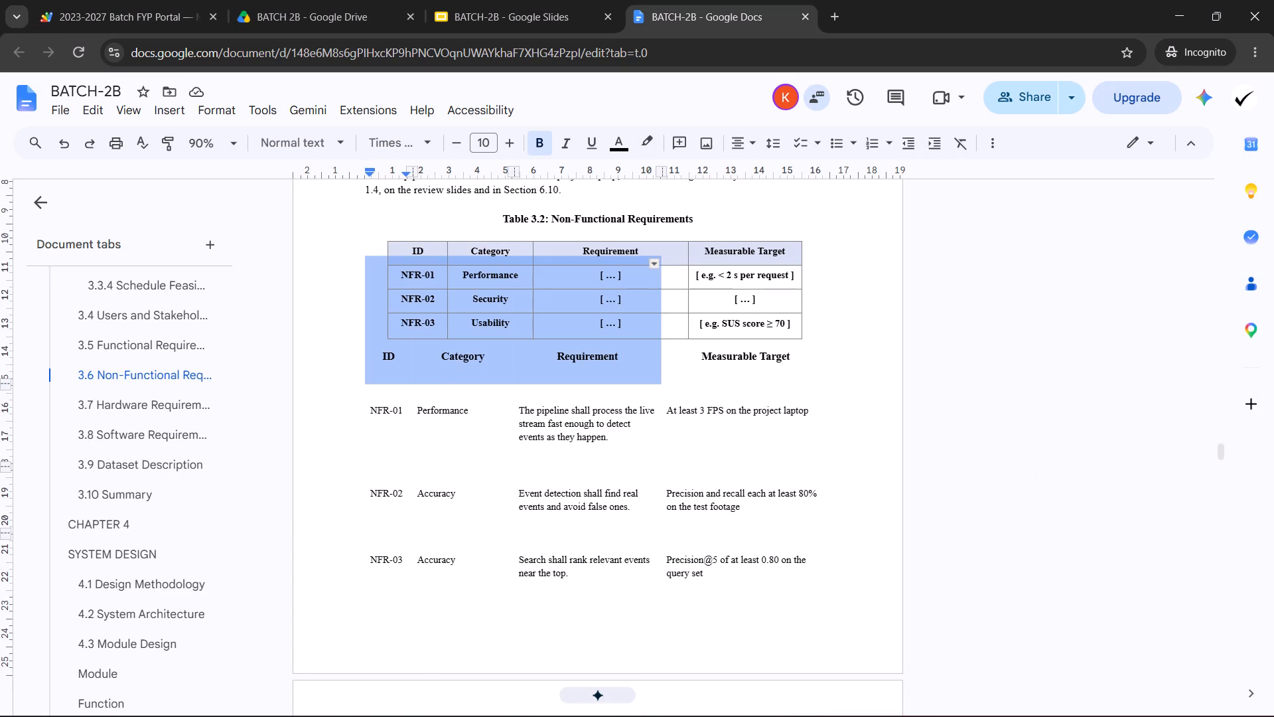
drag(638, 374, 742, 372)
right_click(727, 332)
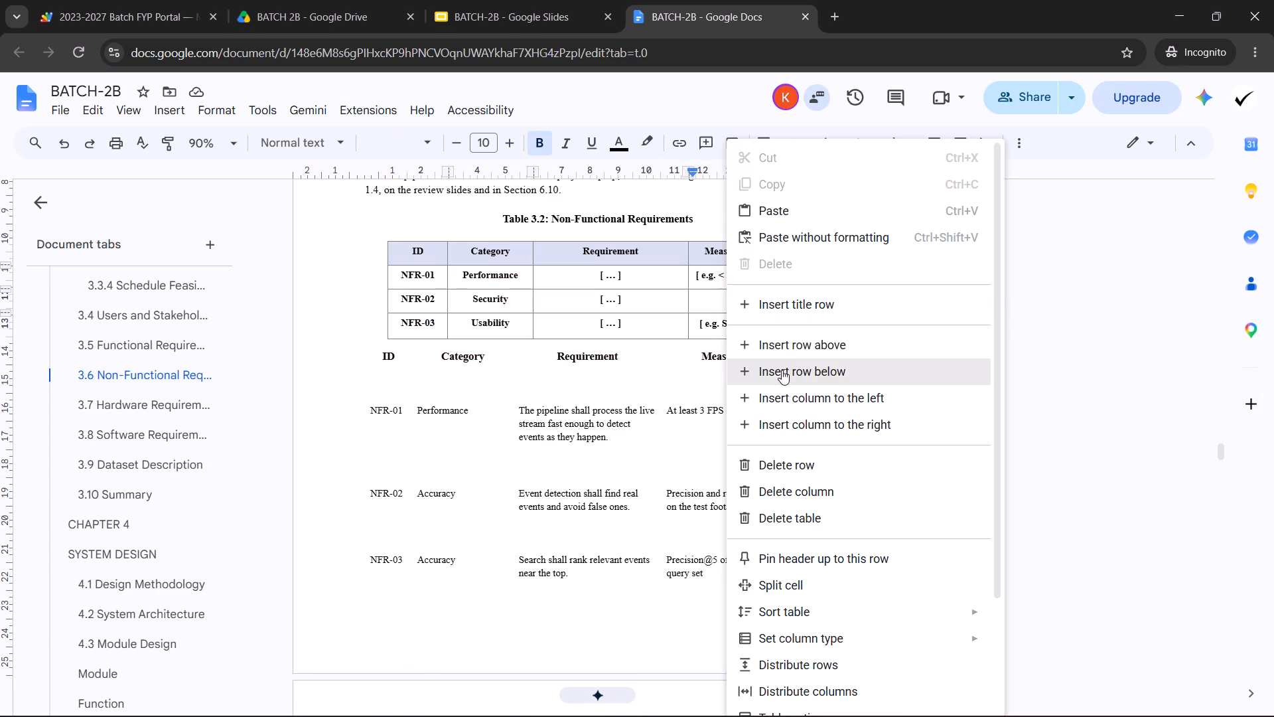
click(815, 467)
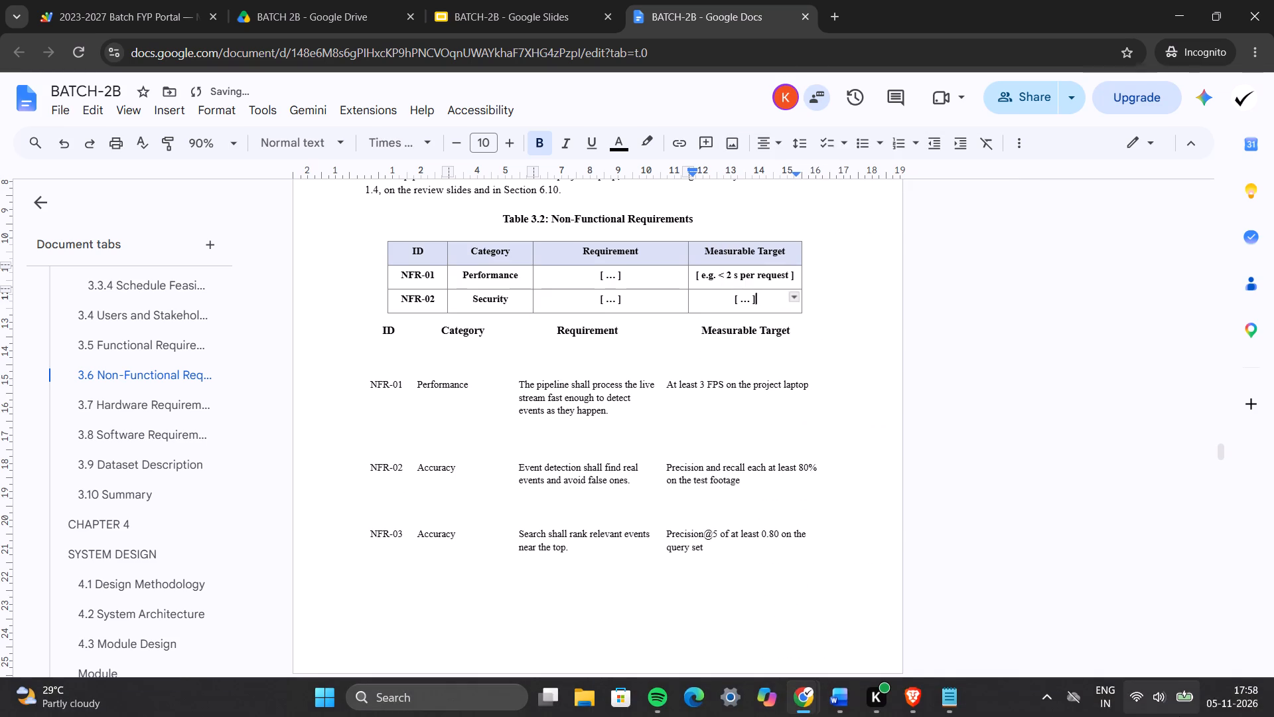
Delete the duplicate header row (ID, Category, Requirement, Measurable Target) of the borderless table below Table 3.2.
scroll(1040, 491, up, 2)
scroll(1032, 491, down, 1)
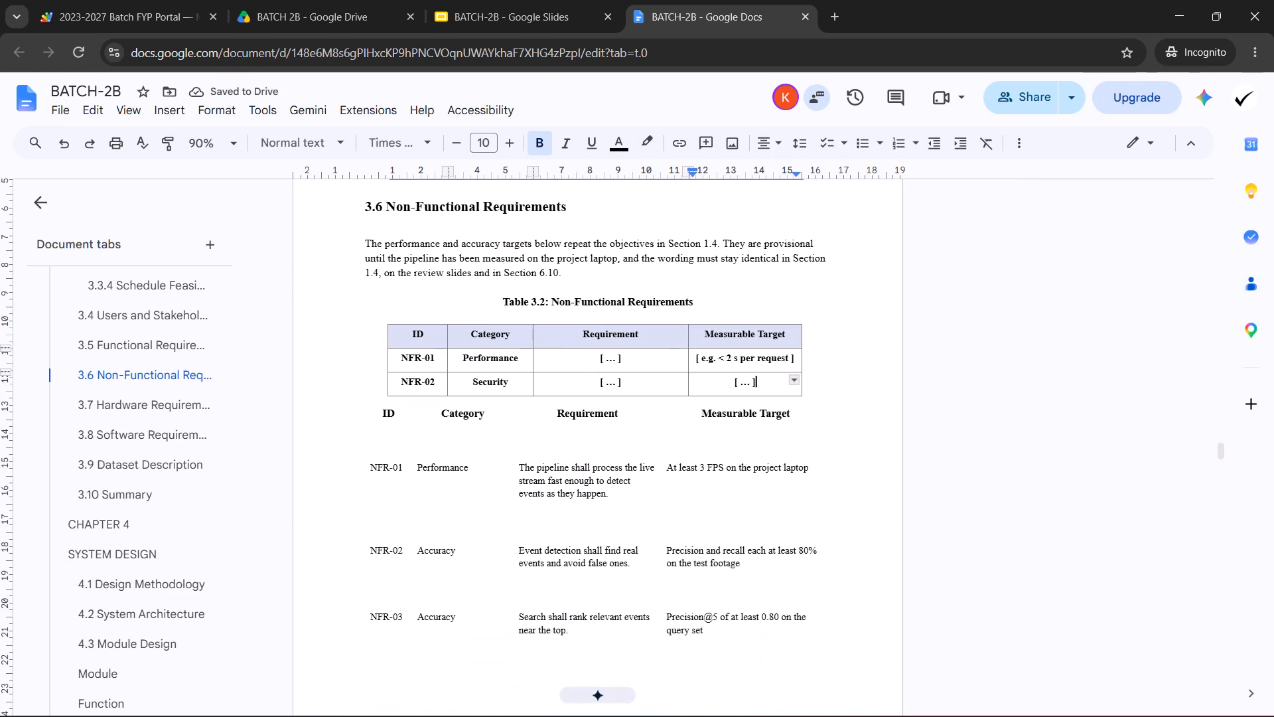
drag(821, 421, 406, 431)
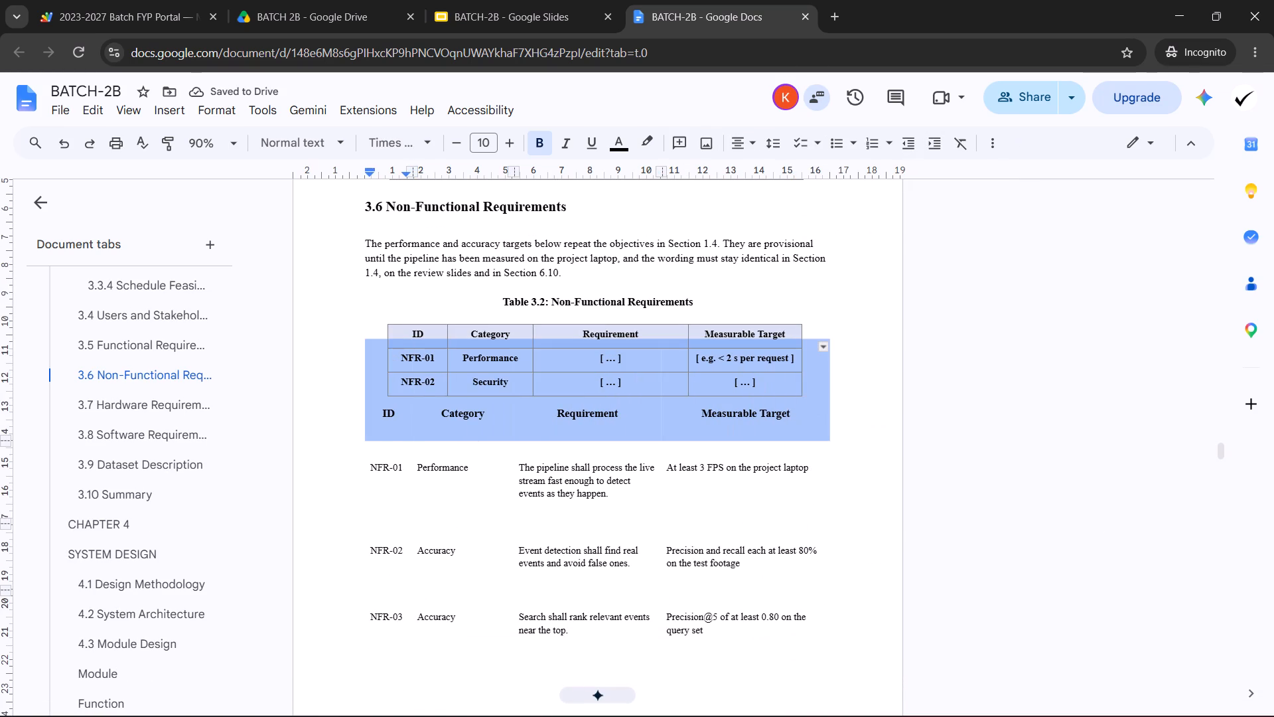
drag(406, 431, 388, 430)
right_click(397, 426)
click(447, 456)
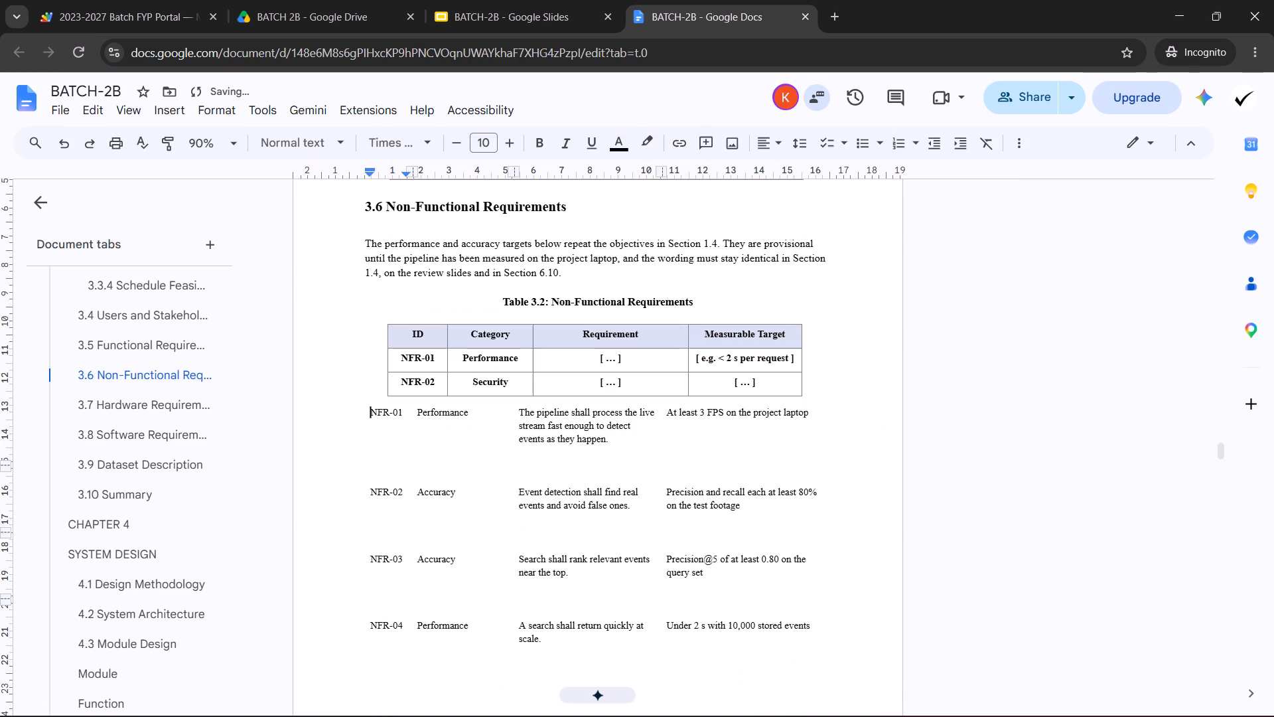
Move the borderless table's NFR-01 requirement text through Notepad into Table 3.2's NFR-01 Requirement cell, without trailing blank lines.
click(551, 427)
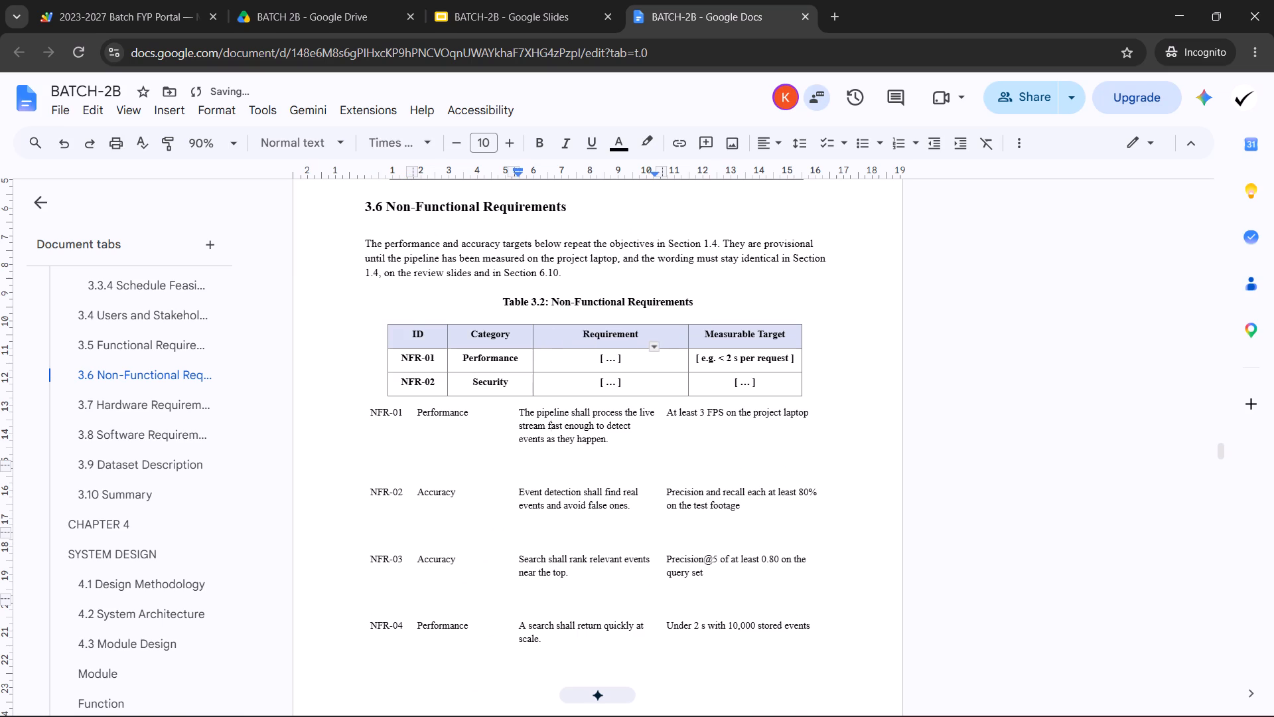
triple_click(550, 426)
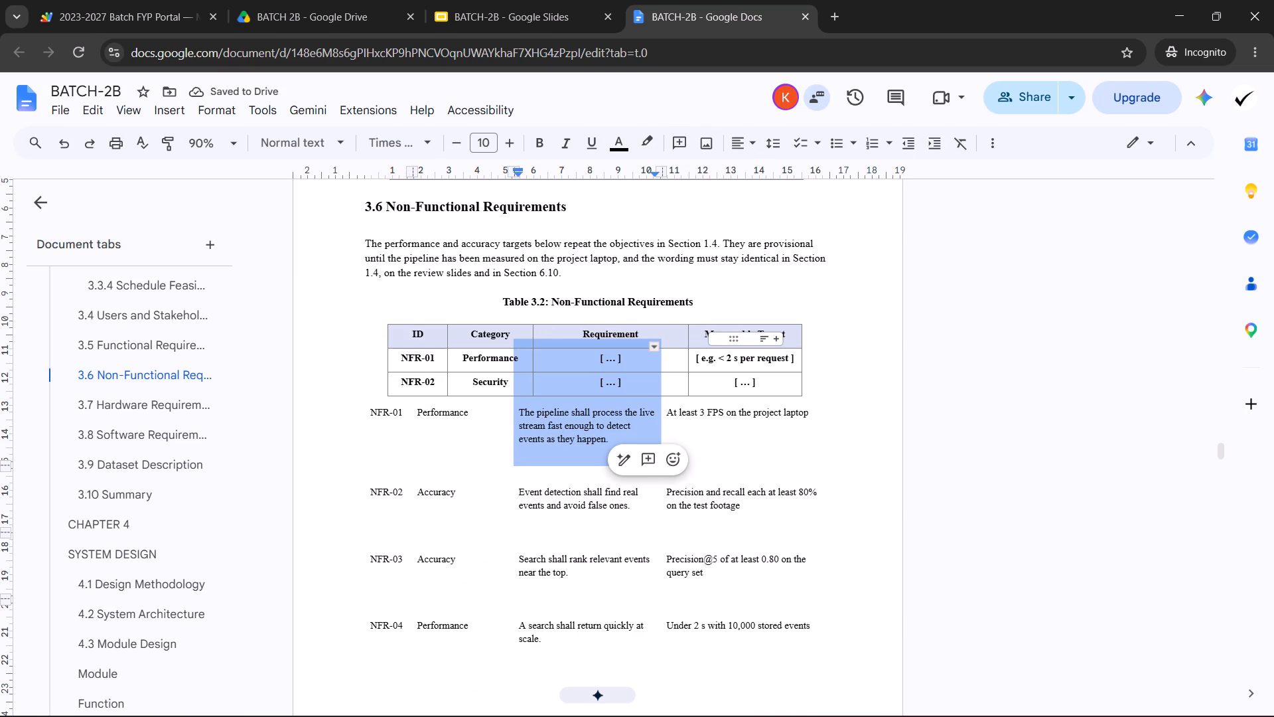
key(ctrl+x)
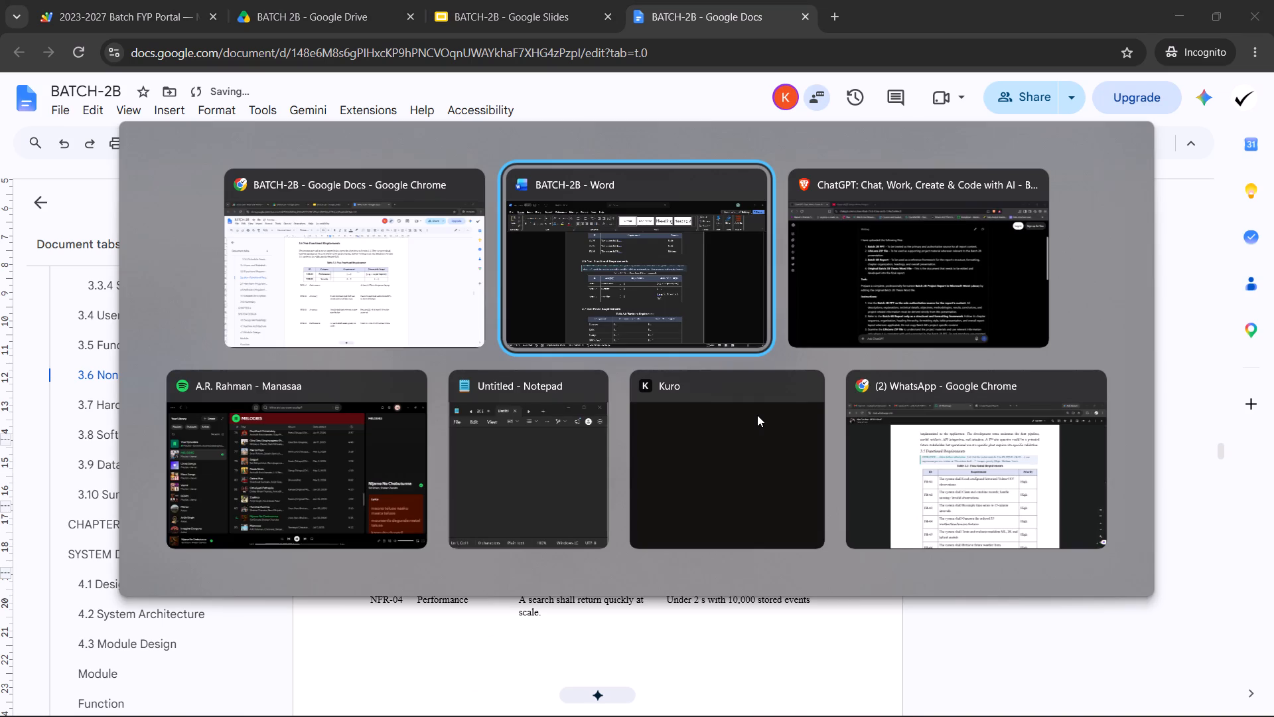
key(ctrl+v)
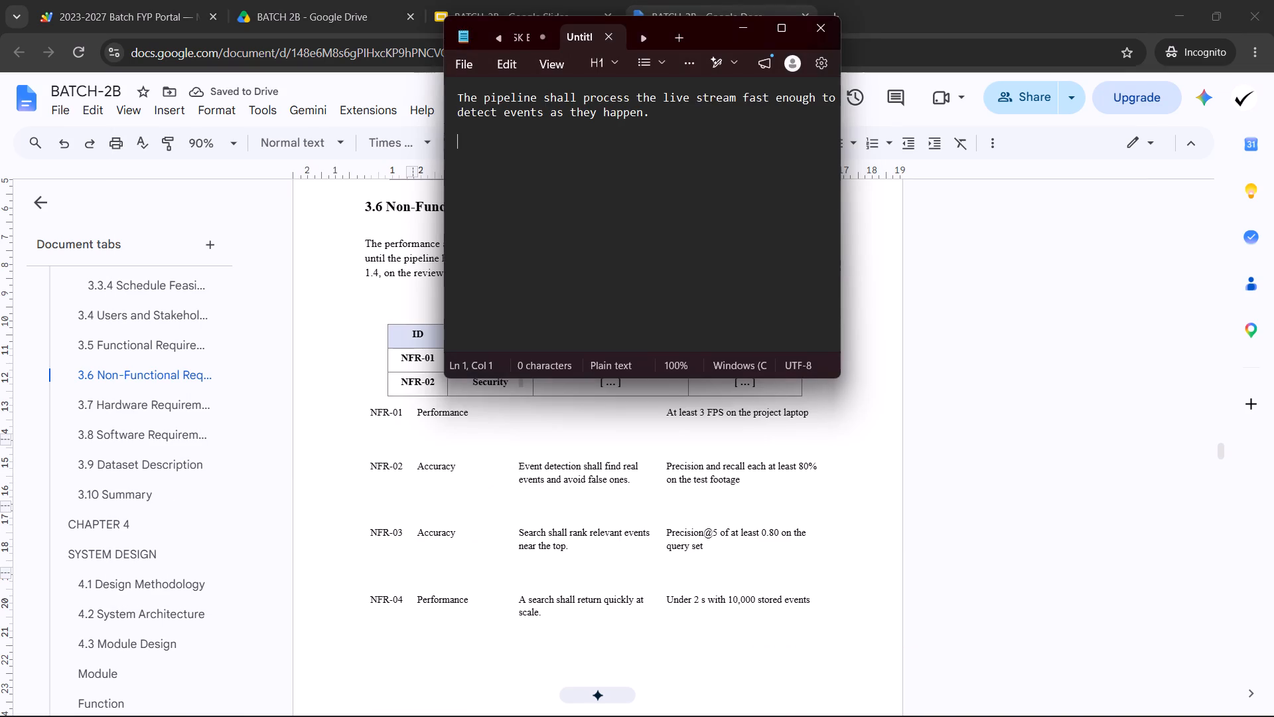
key(ctrl+a)
key(ctrl+x)
click(666, 416)
drag(630, 360, 599, 359)
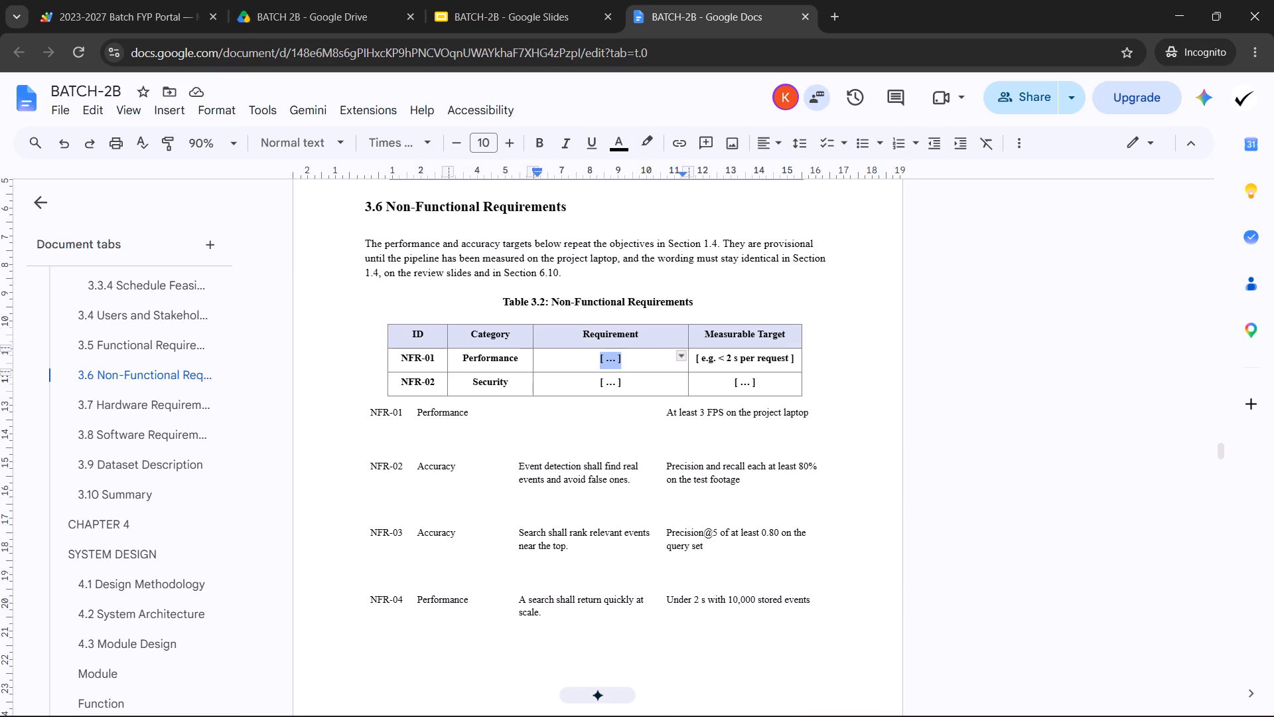
drag(599, 359, 588, 359)
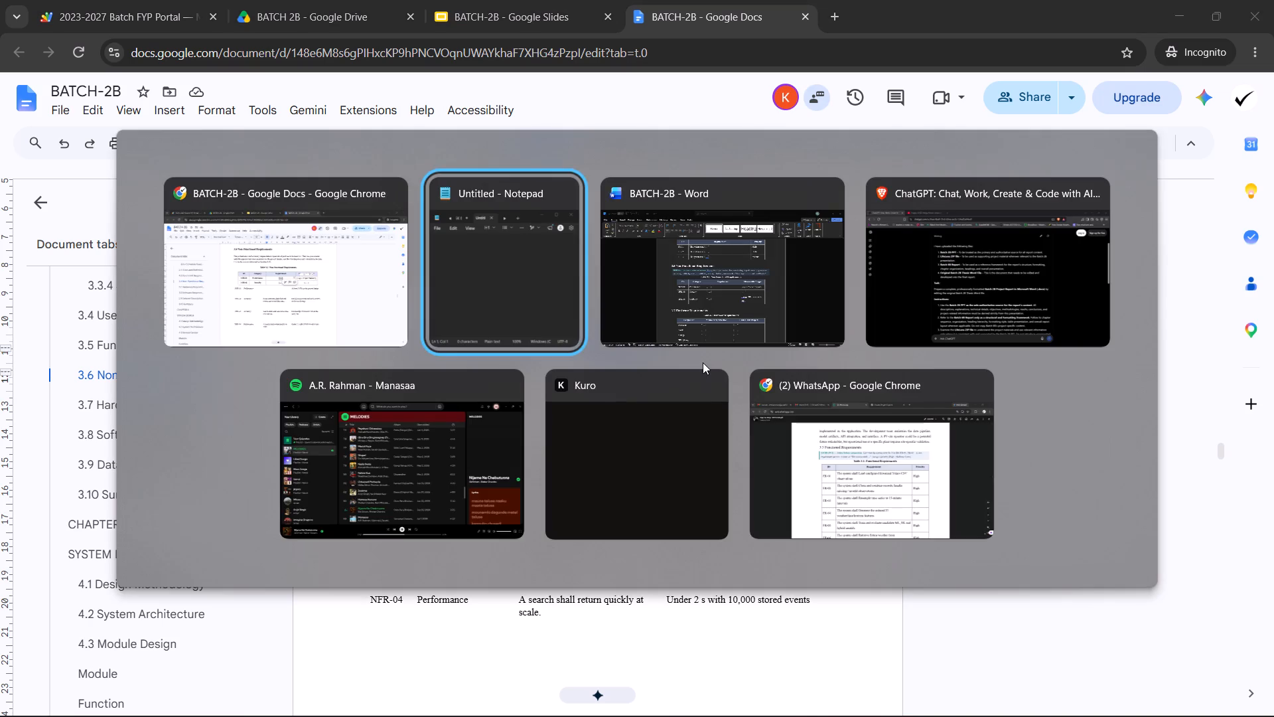
scroll(696, 461, up, 1)
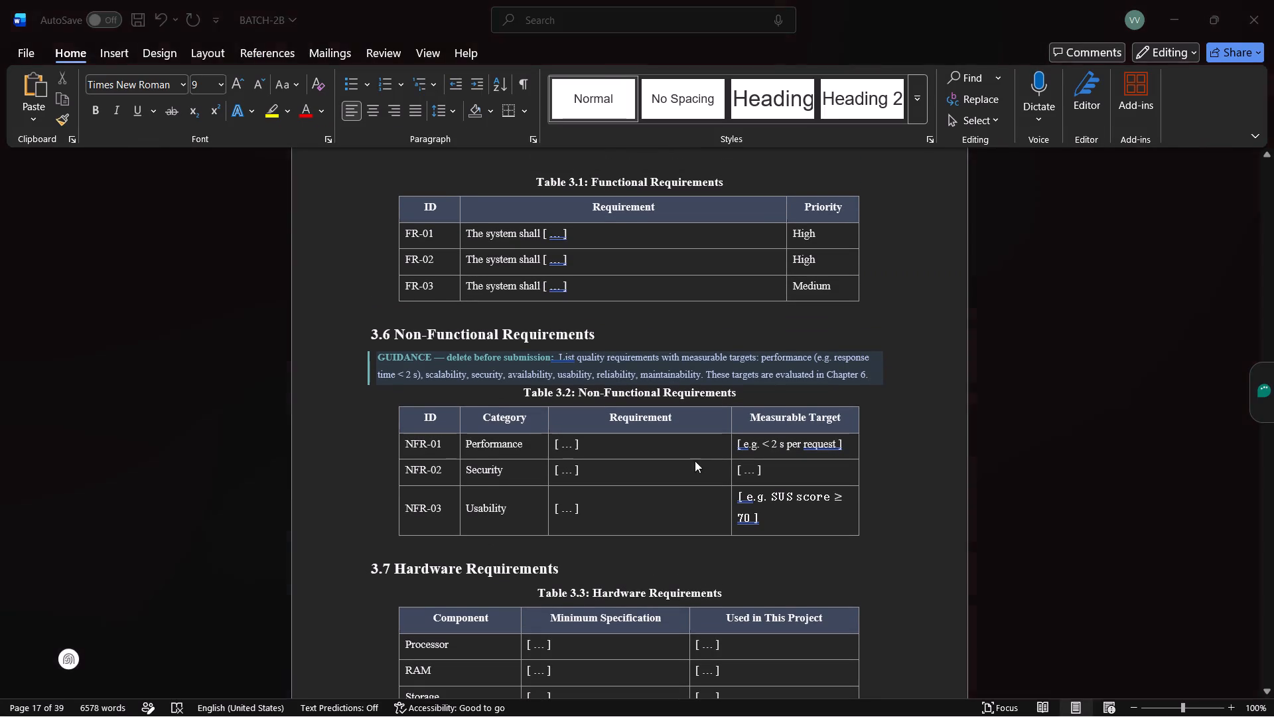
key(ctrl+v)
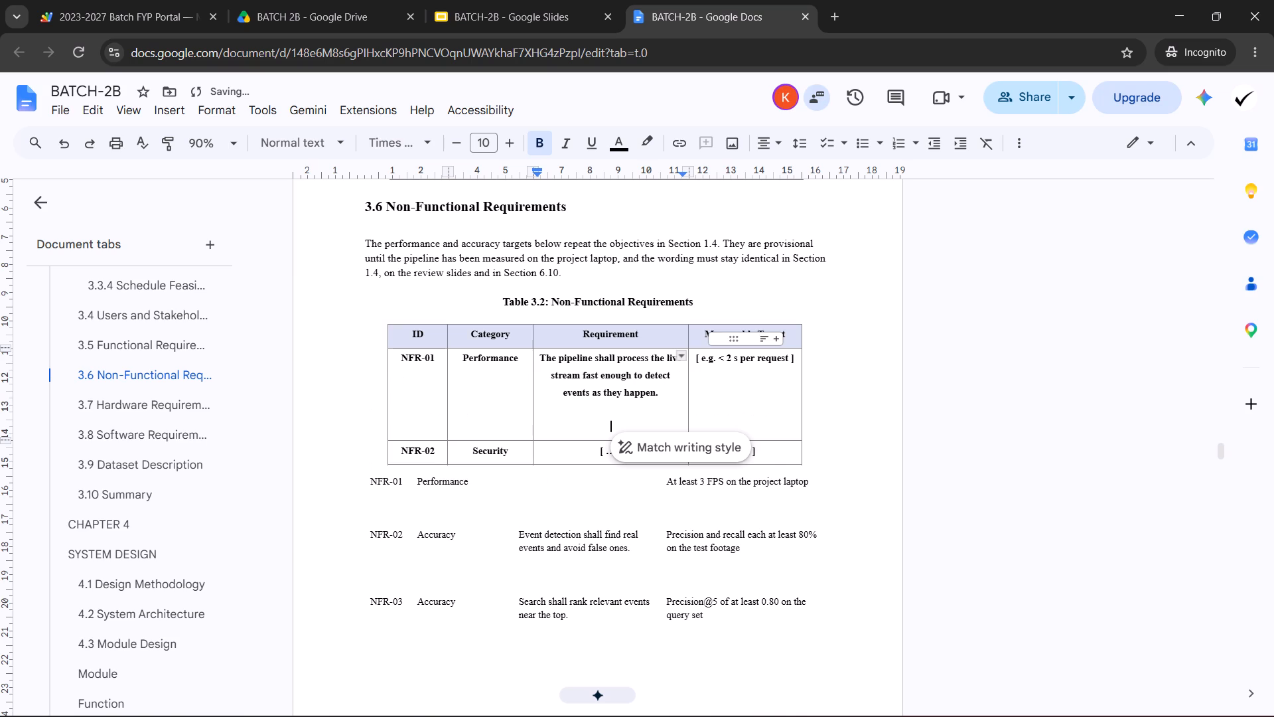
key(BackSpace)
key(BackSpace)
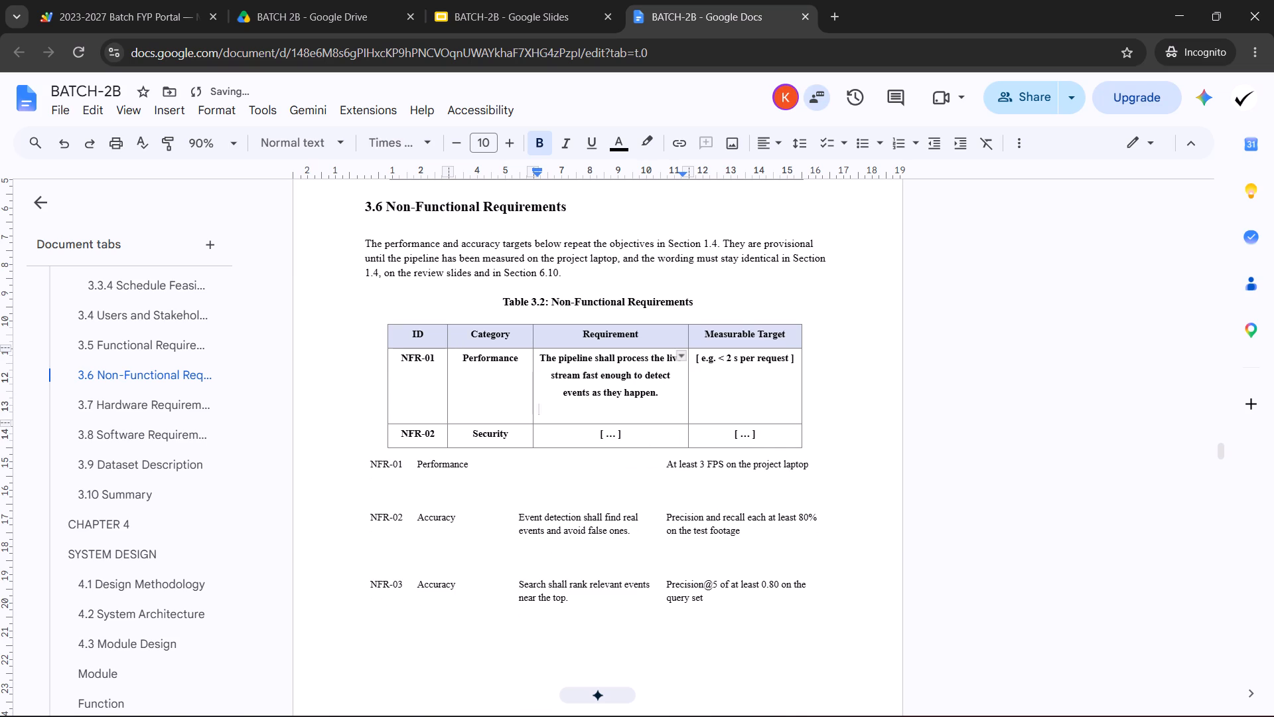
key(BackSpace)
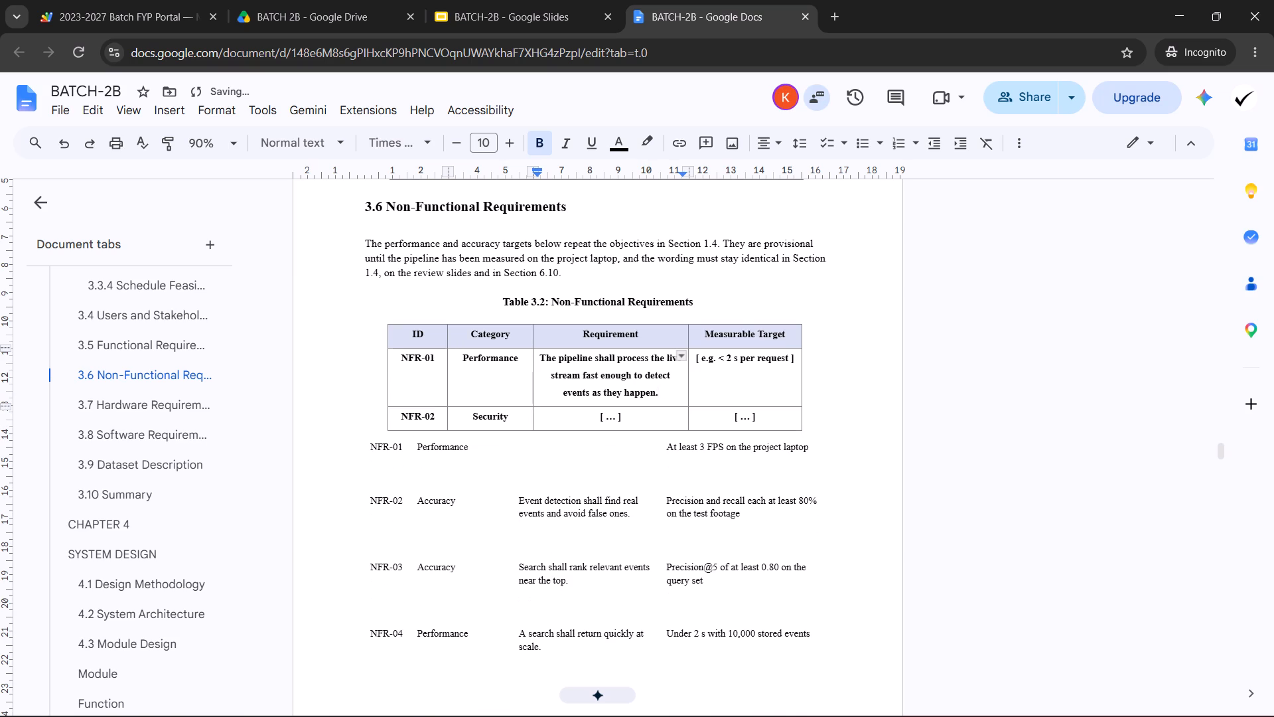
Left-align the NFR-01 and NFR-02 rows of Table 3.2 and remove their bold formatting.
drag(406, 356, 726, 419)
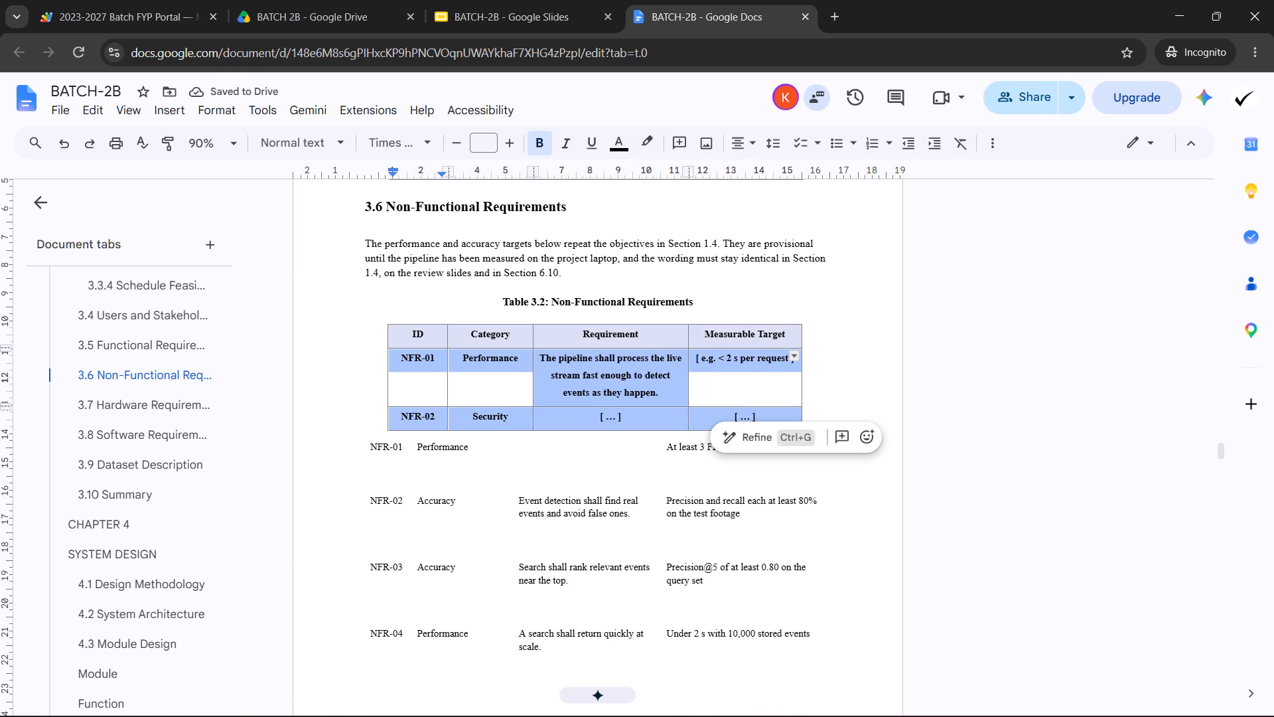
click(744, 147)
click(743, 168)
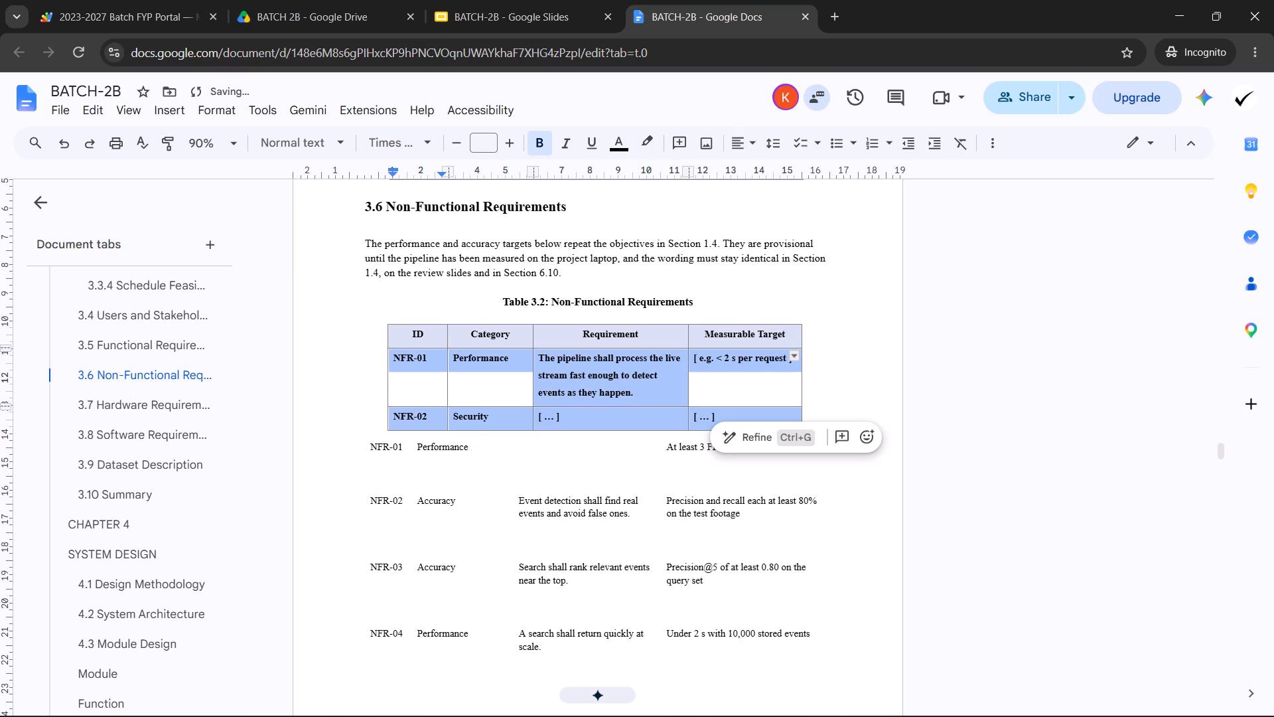
click(540, 150)
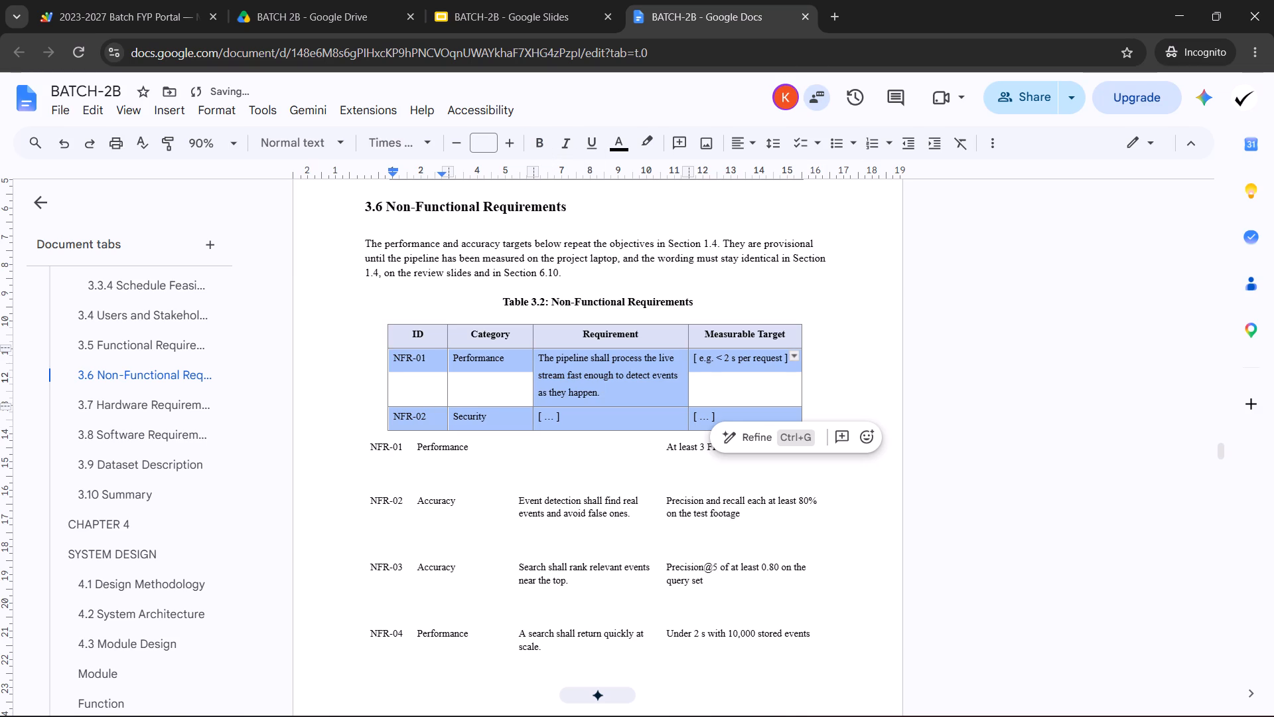
click(599, 404)
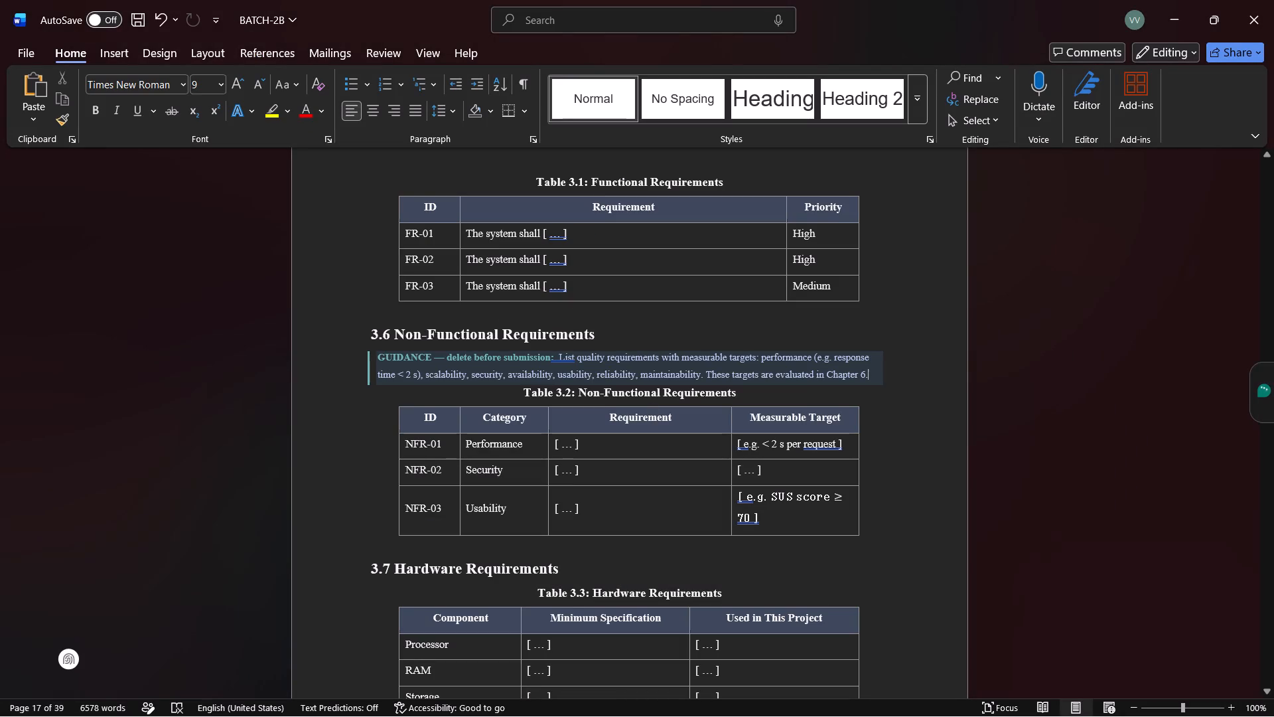
Move "At least 3 FPS on the project laptop" through Notepad into Table 3.2's NFR-01 Measurable Target cell, replacing the placeholder.
scroll(1025, 432, down, 1)
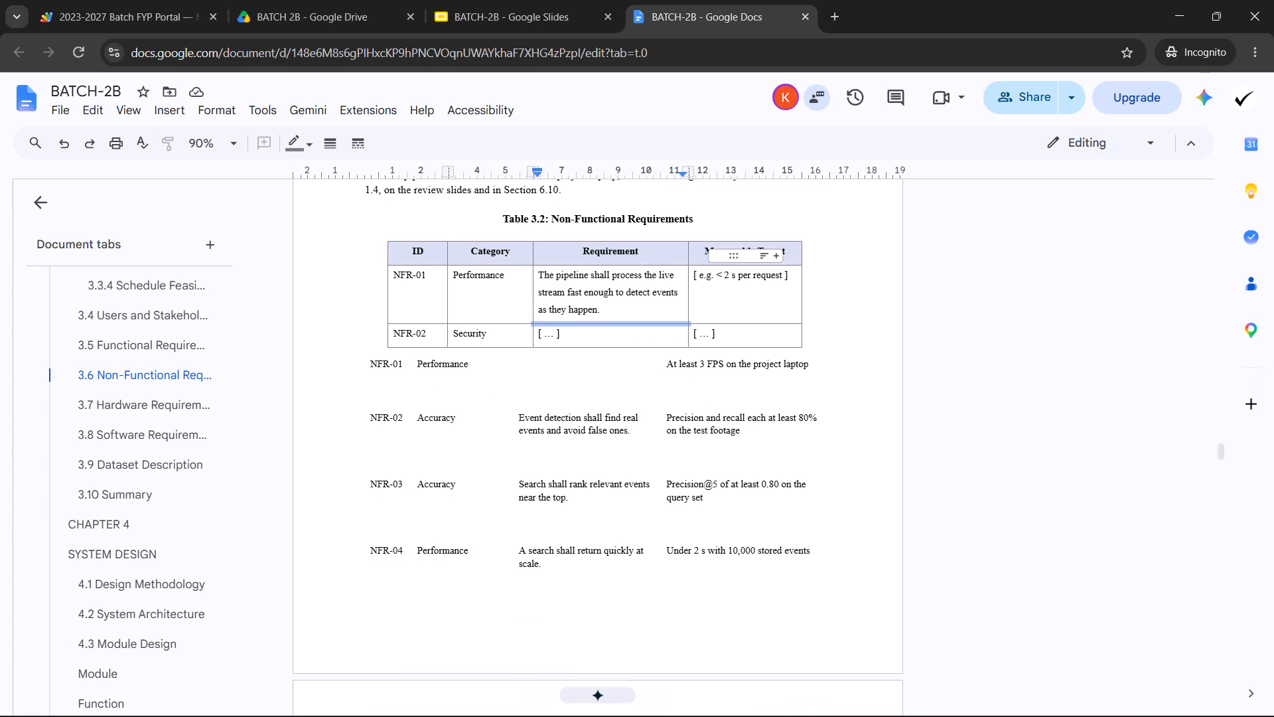
triple_click(709, 365)
key(ctrl+x)
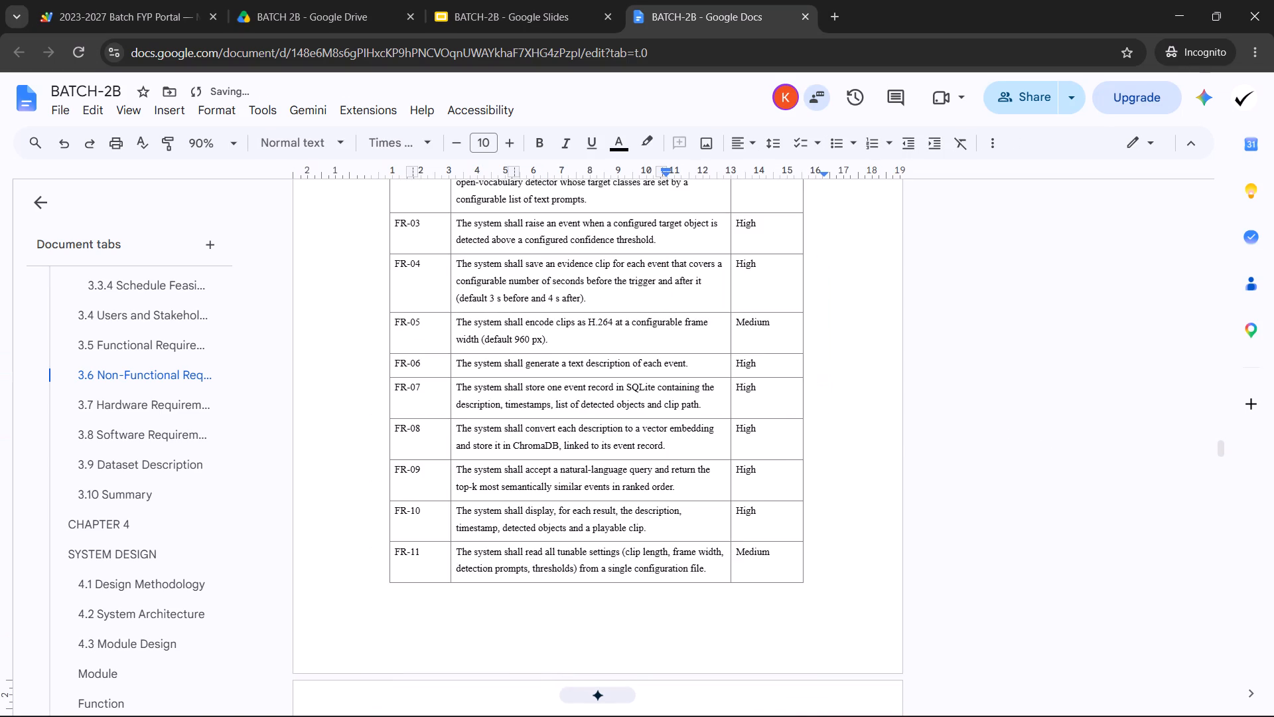
key(ctrl+v)
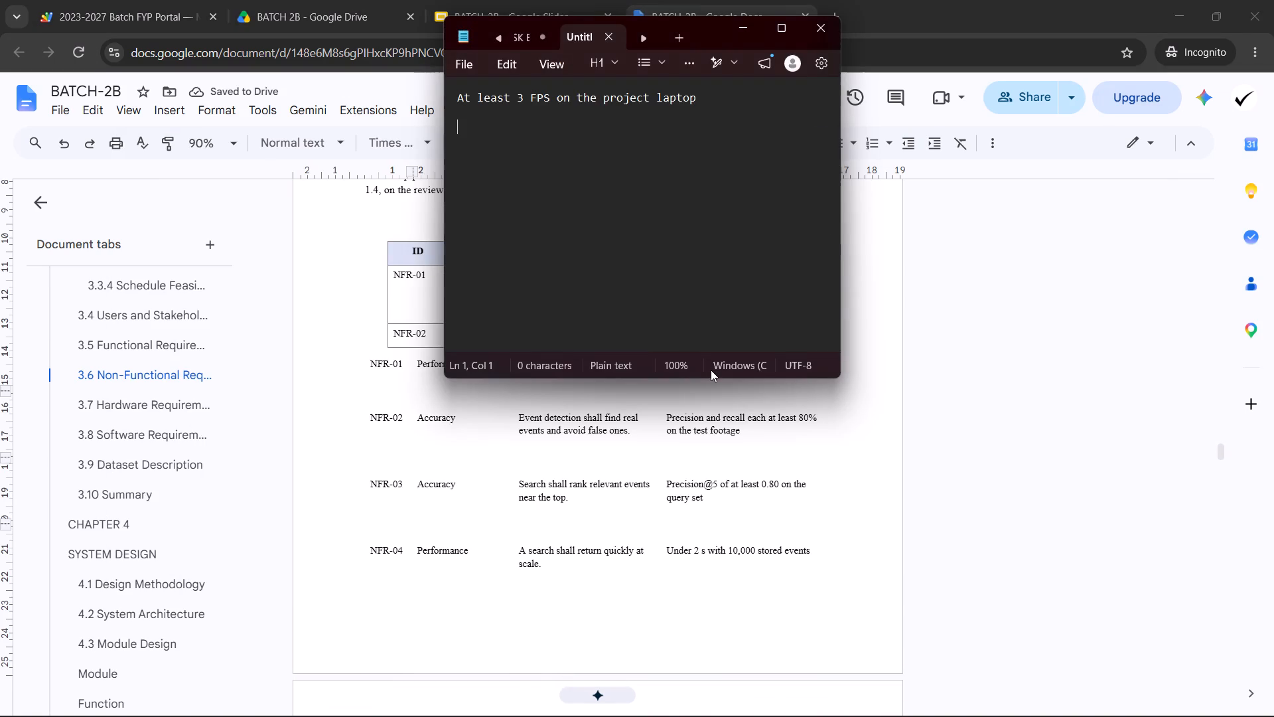
key(ctrl+a)
key(ctrl+x)
click(703, 432)
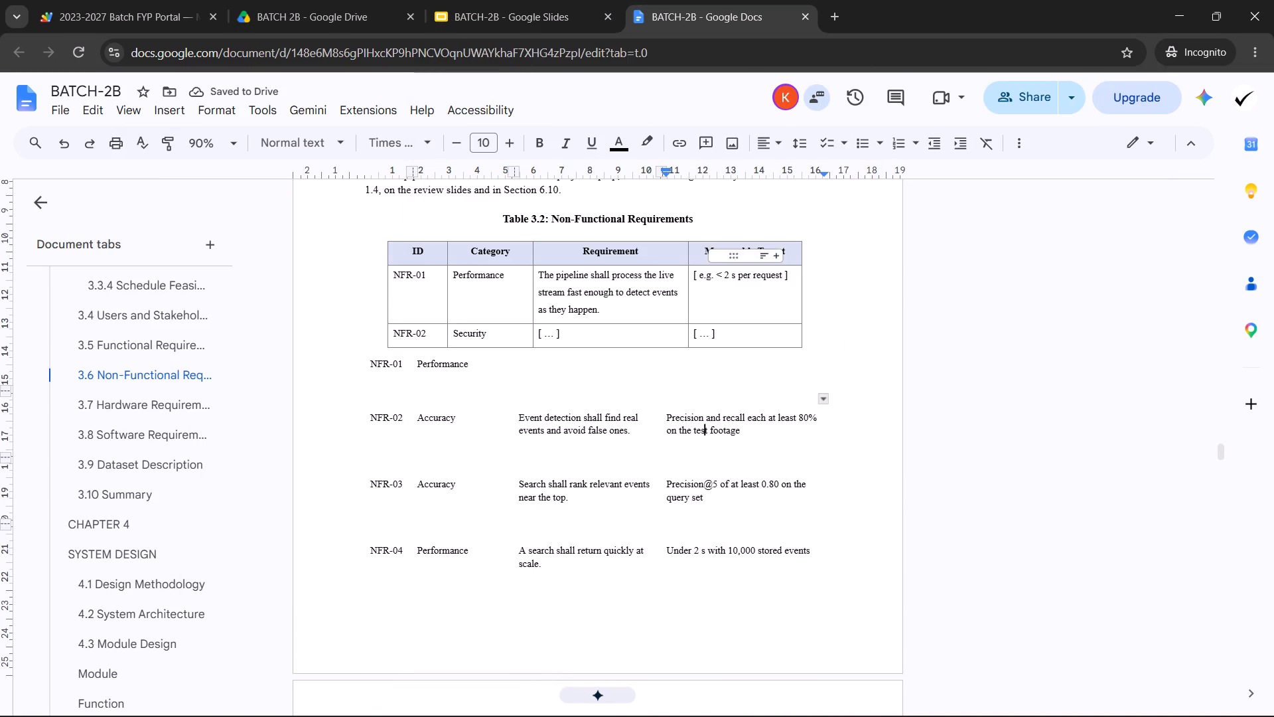
click(701, 297)
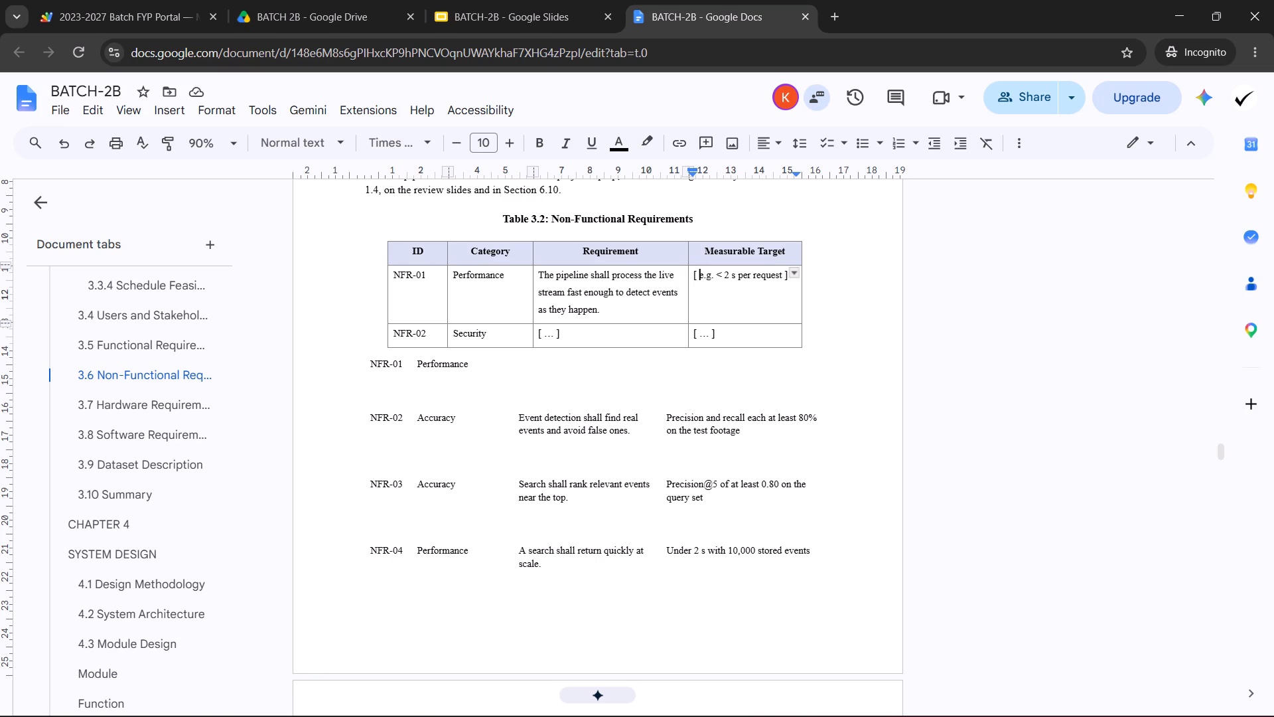
triple_click(732, 287)
key(ctrl+v)
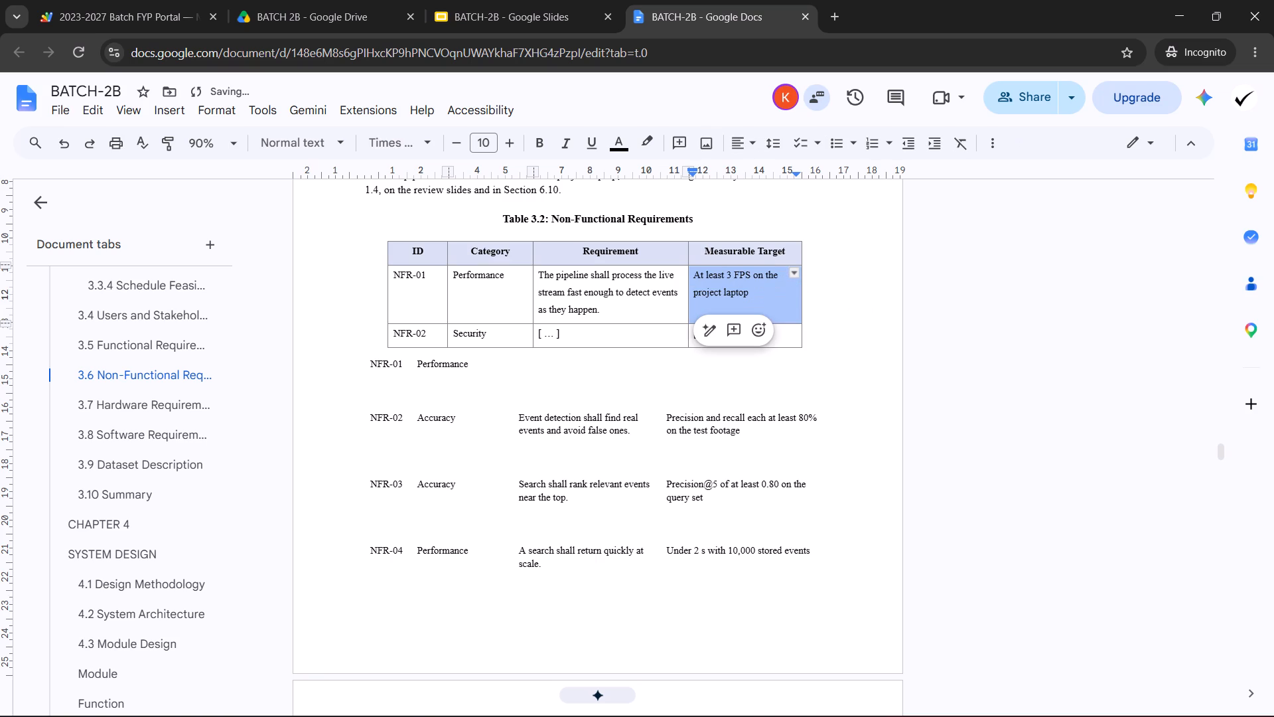
Cut the remaining borderless requirements rows, NFR-01 through NFR-10, from below Table 3.2.
click(377, 416)
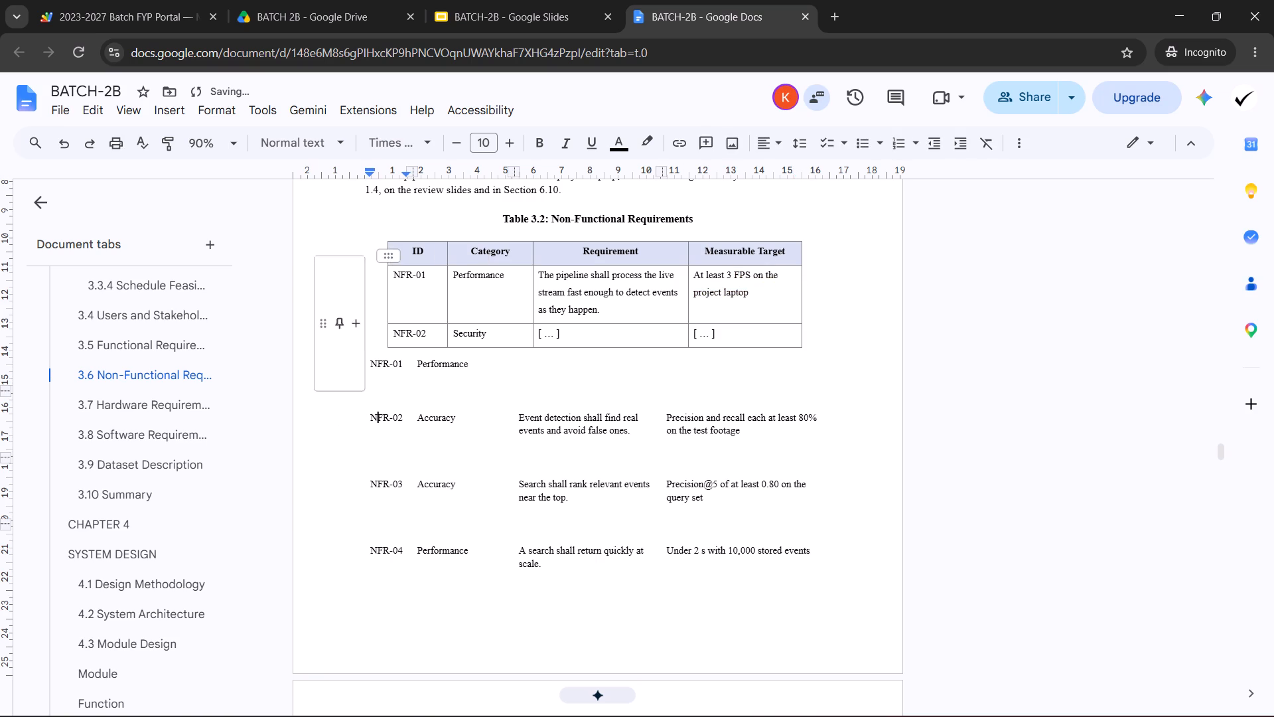
click(367, 366)
click(377, 370)
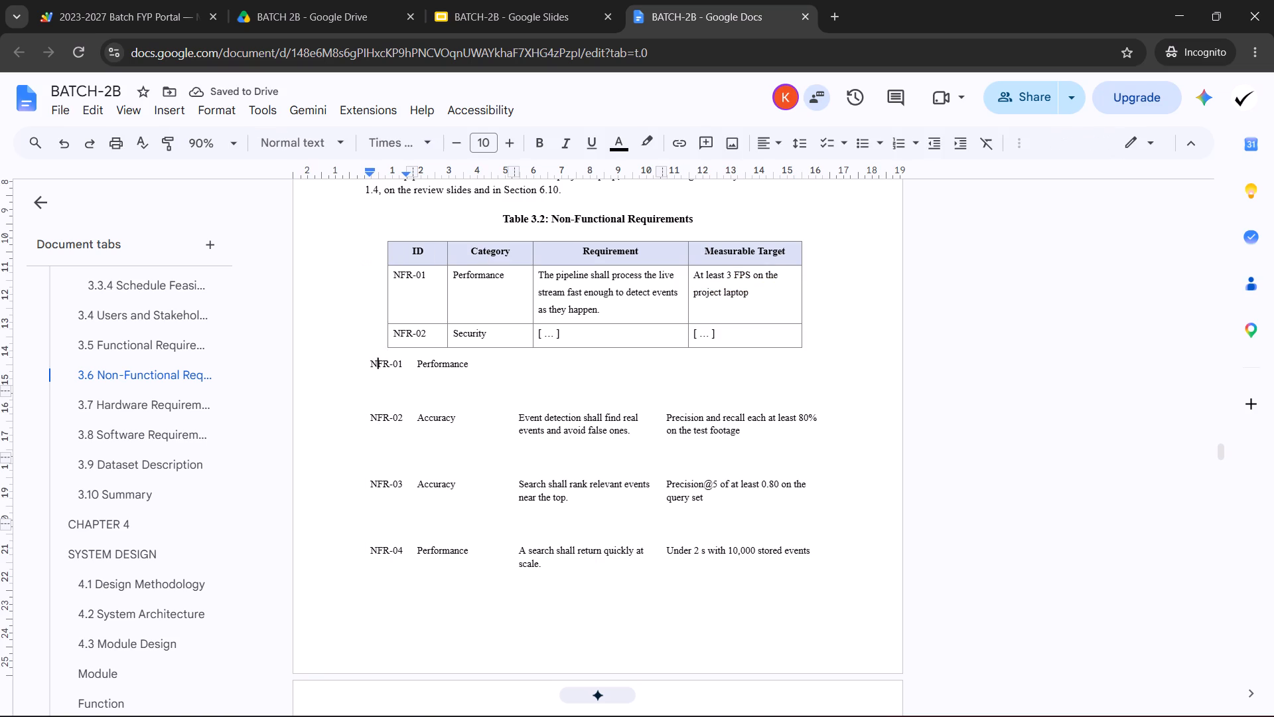
drag(372, 369, 732, 517)
scroll(732, 517, down, 2)
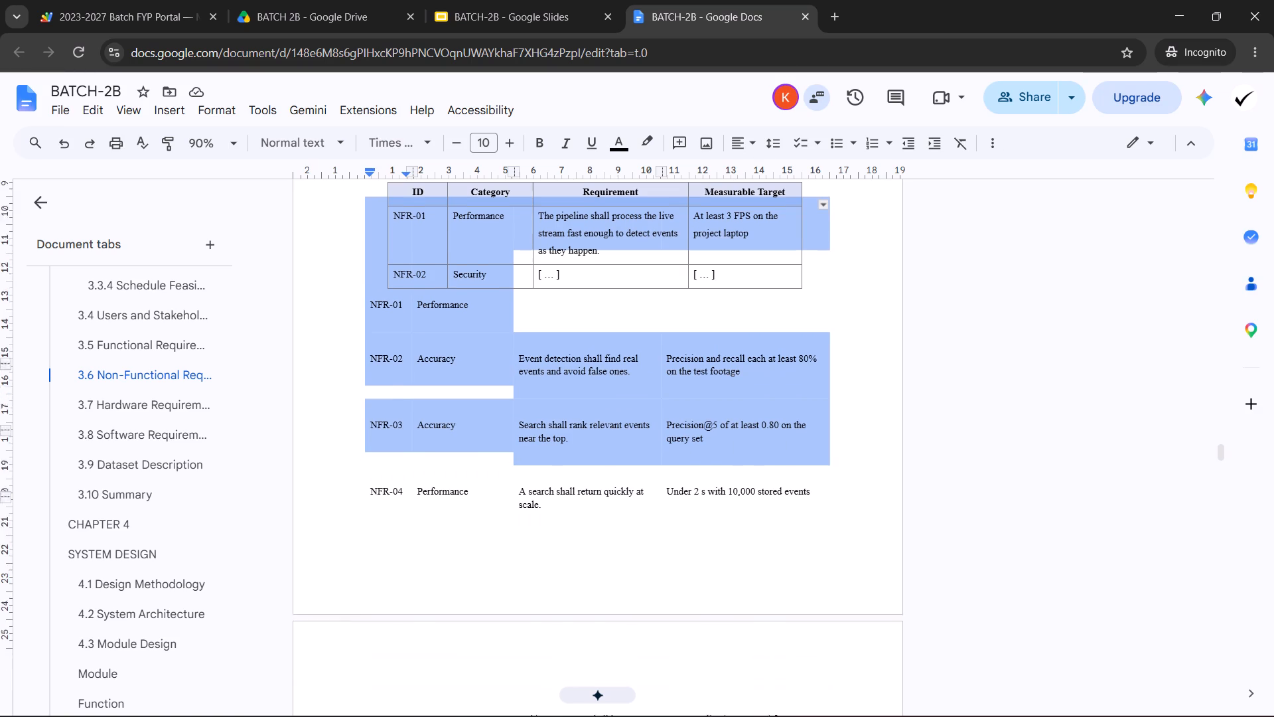
drag(732, 517, 732, 517)
scroll(732, 517, down, 6)
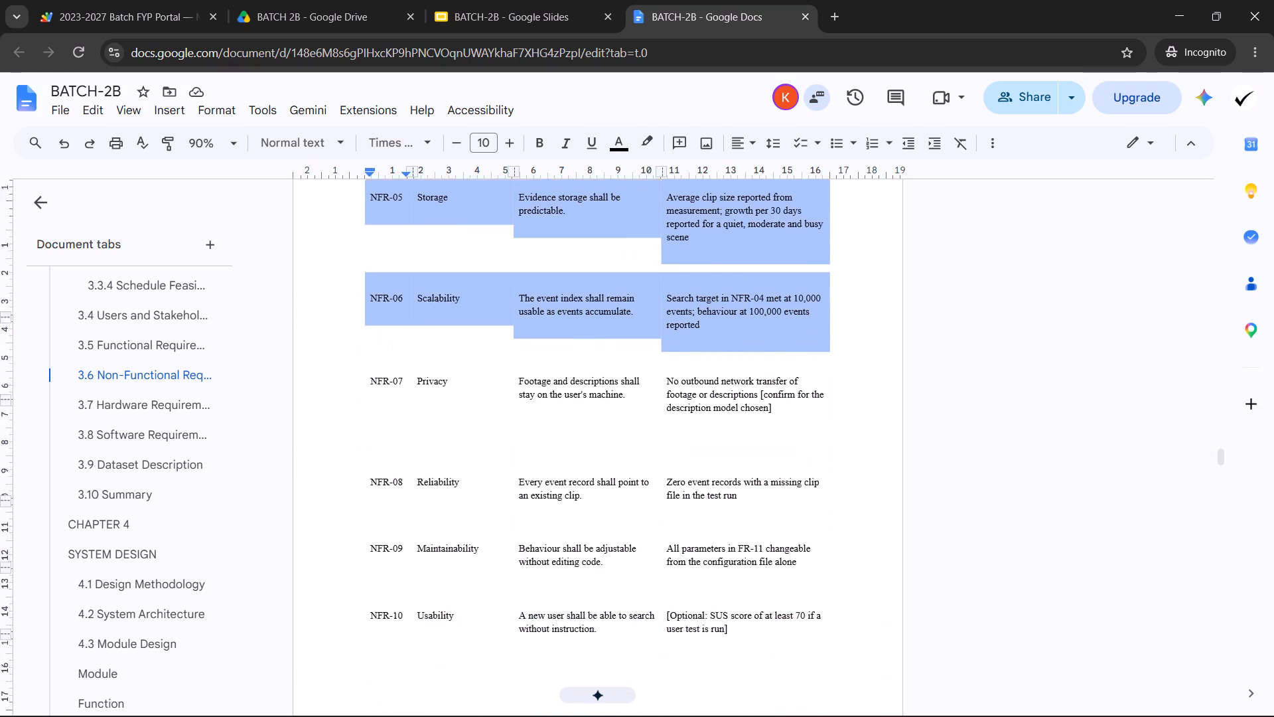
drag(732, 517, 747, 542)
key(ctrl+x)
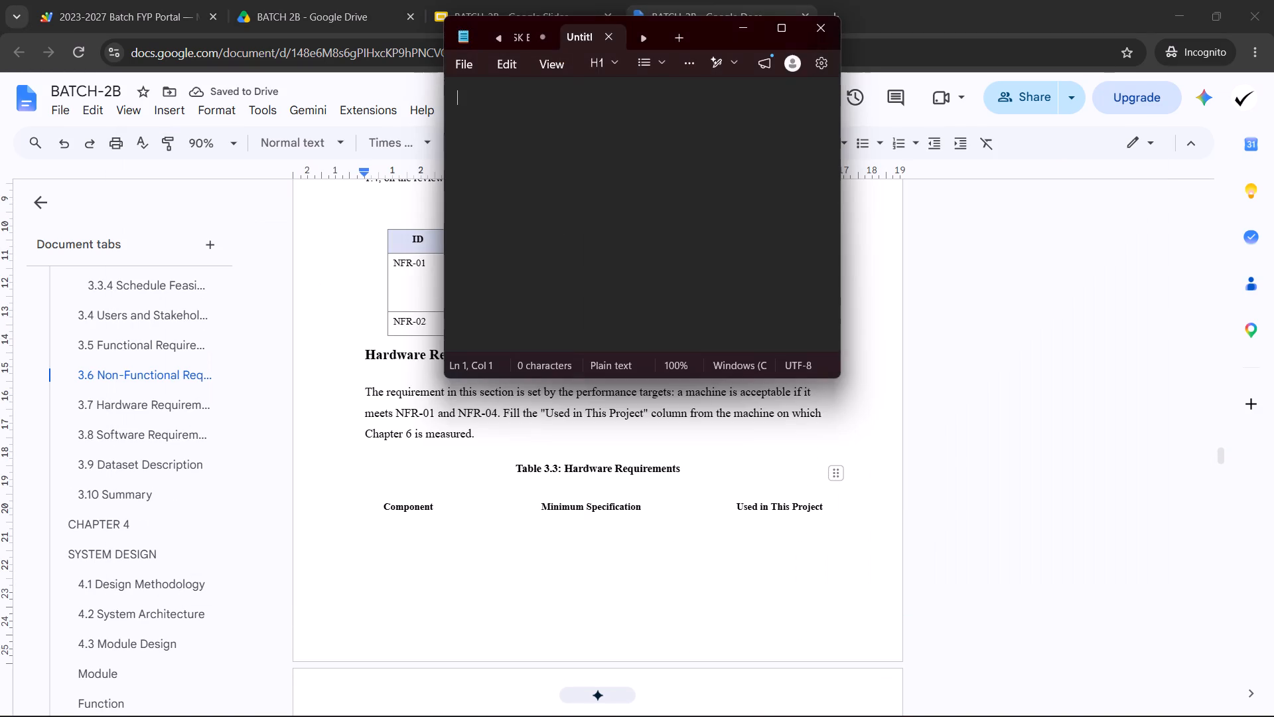
Paste the cut NFR-01 through NFR-10 requirement rows into the blank Notepad note.
key(ctrl+v)
scroll(607, 274, up, 16)
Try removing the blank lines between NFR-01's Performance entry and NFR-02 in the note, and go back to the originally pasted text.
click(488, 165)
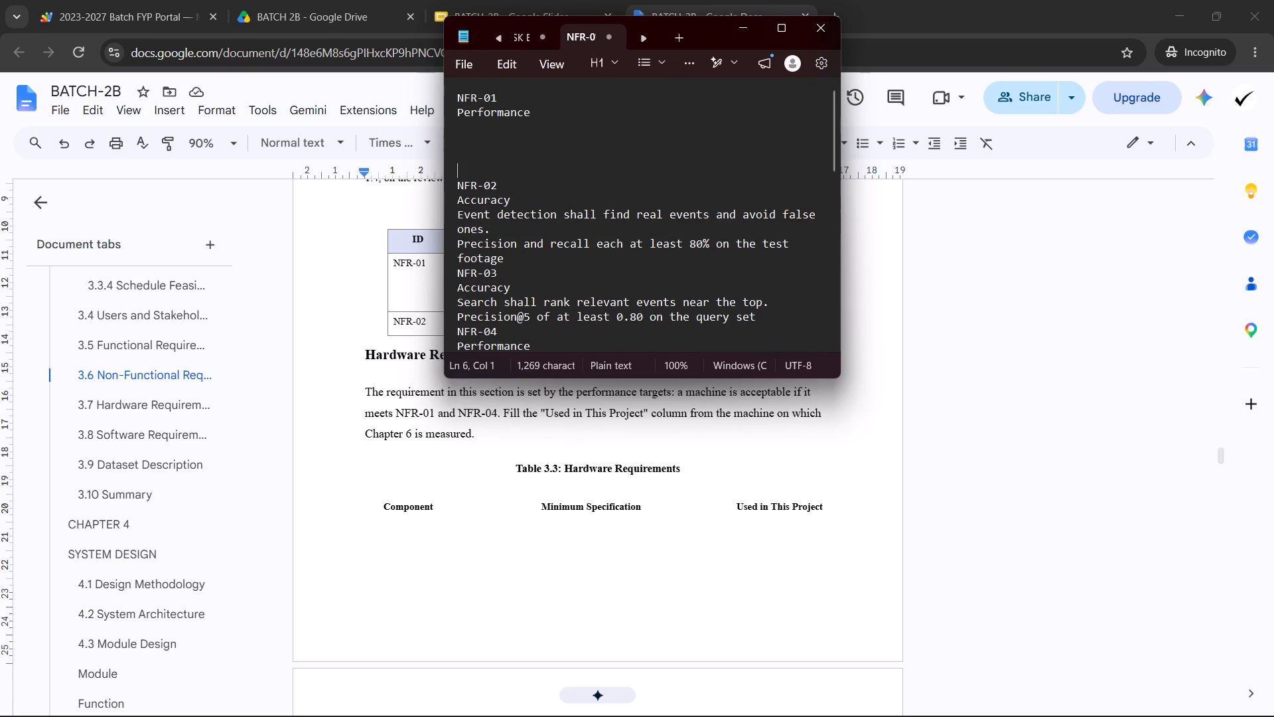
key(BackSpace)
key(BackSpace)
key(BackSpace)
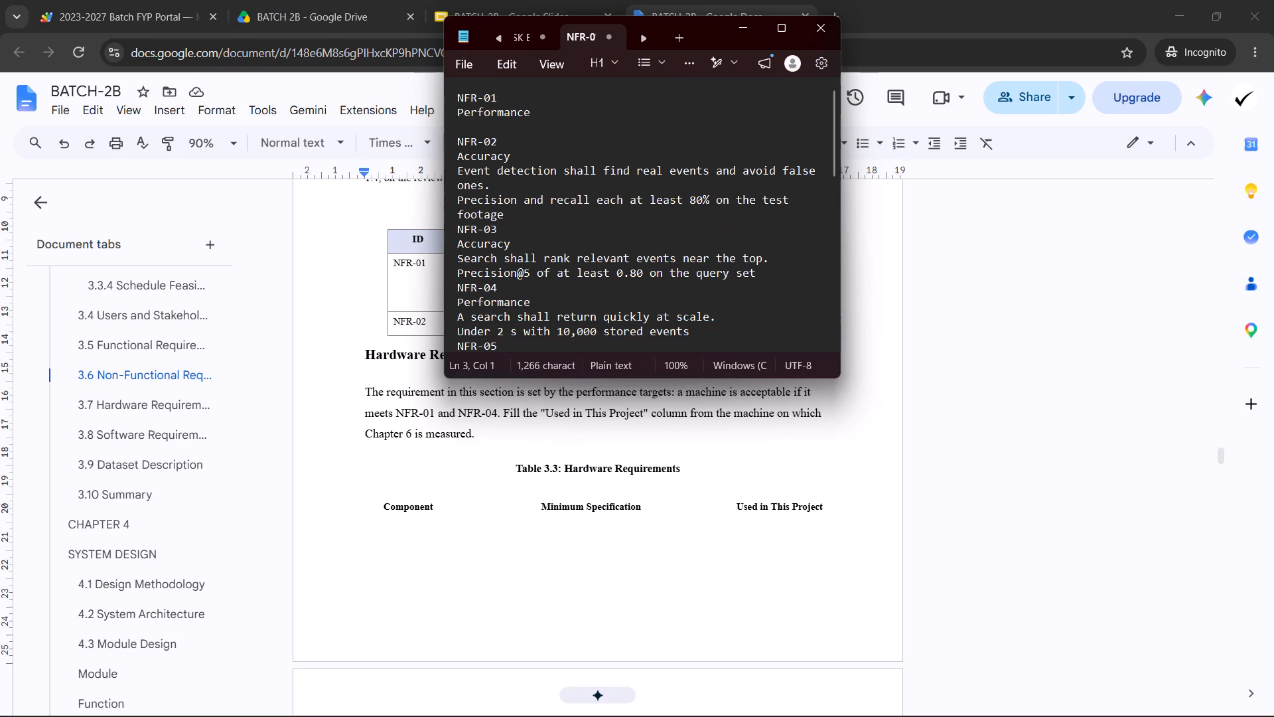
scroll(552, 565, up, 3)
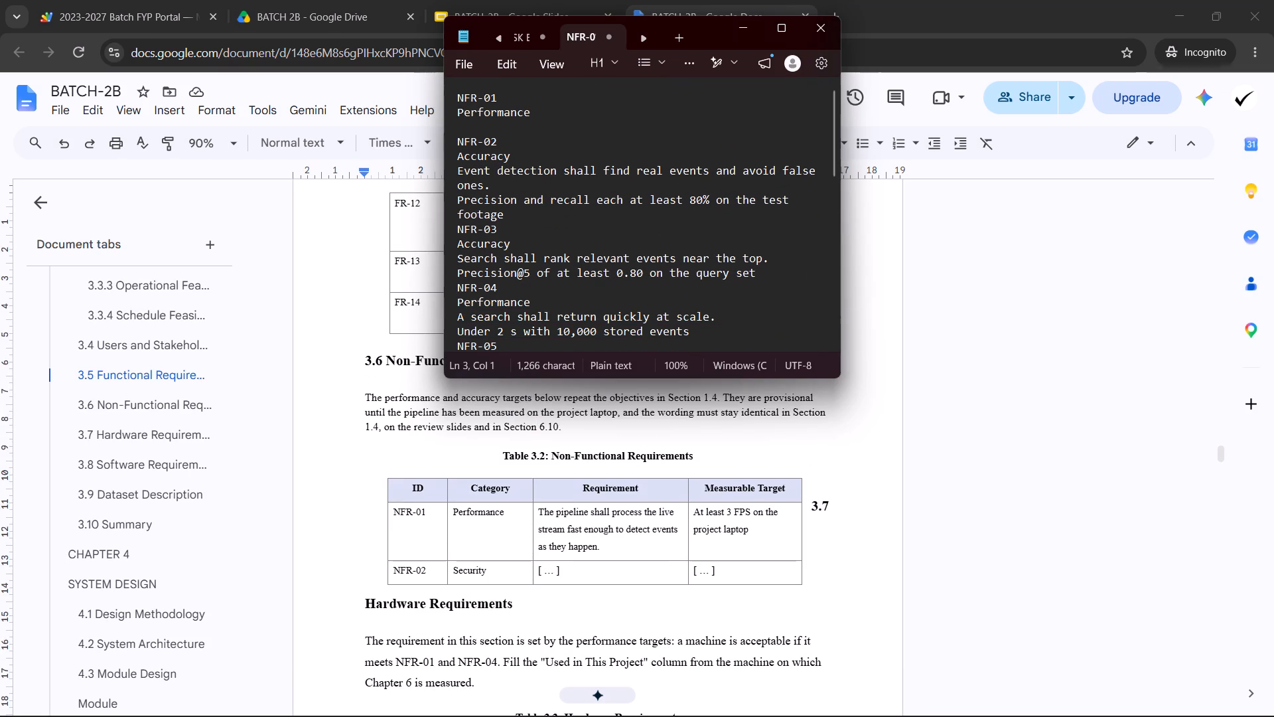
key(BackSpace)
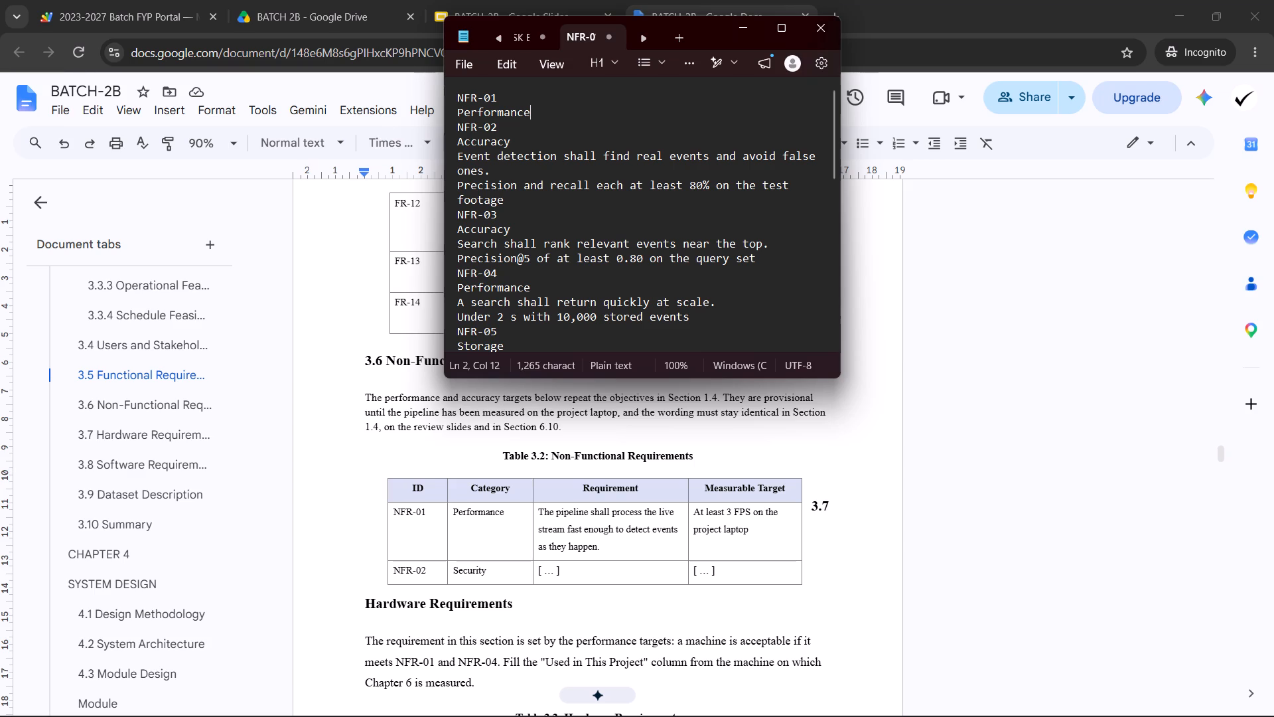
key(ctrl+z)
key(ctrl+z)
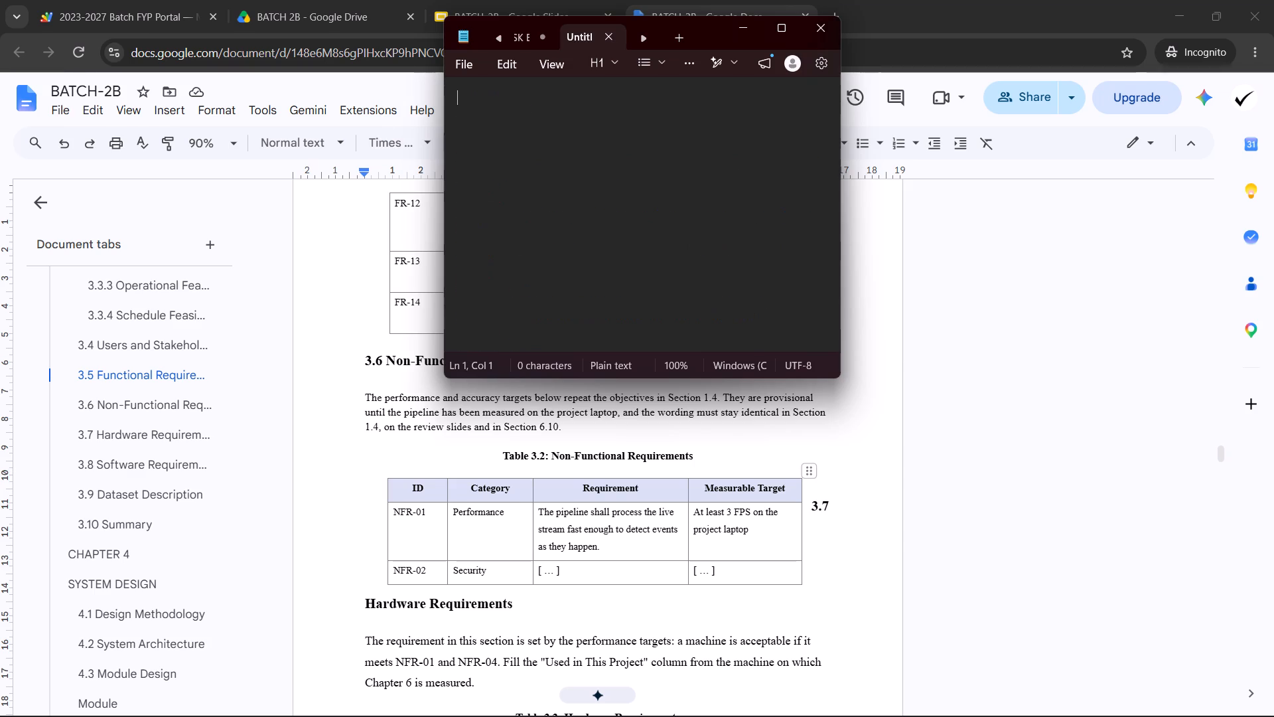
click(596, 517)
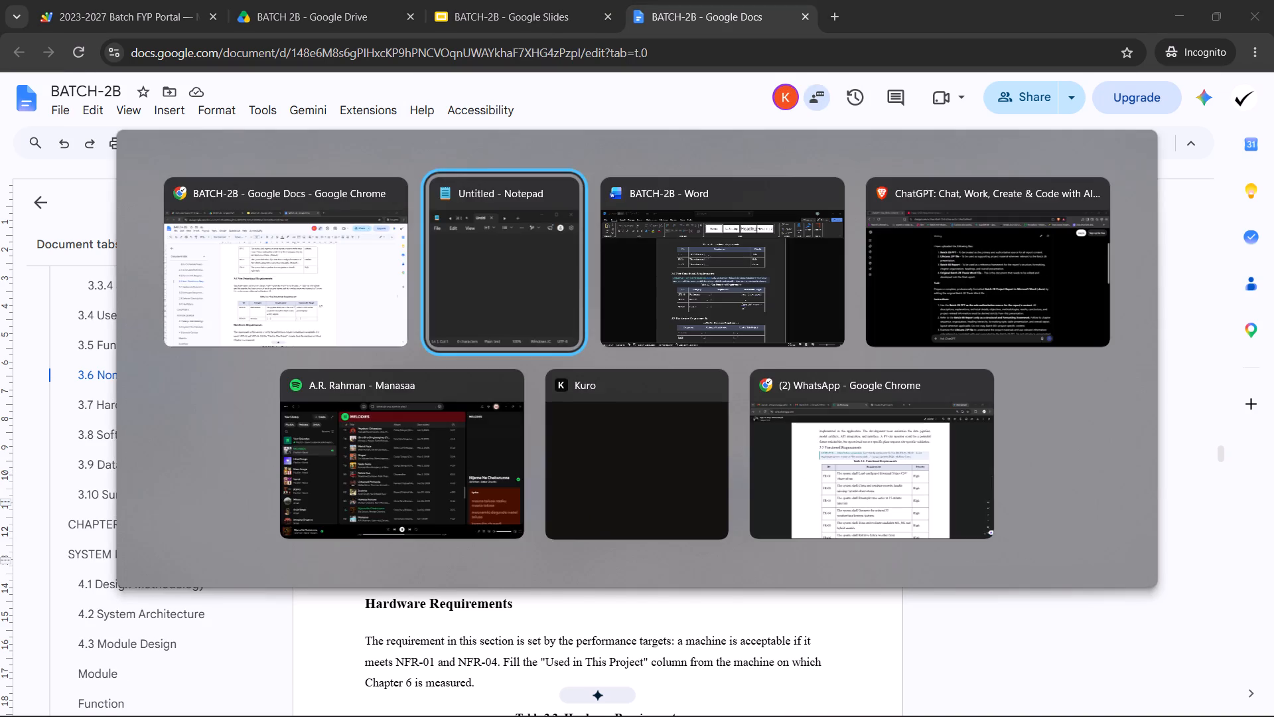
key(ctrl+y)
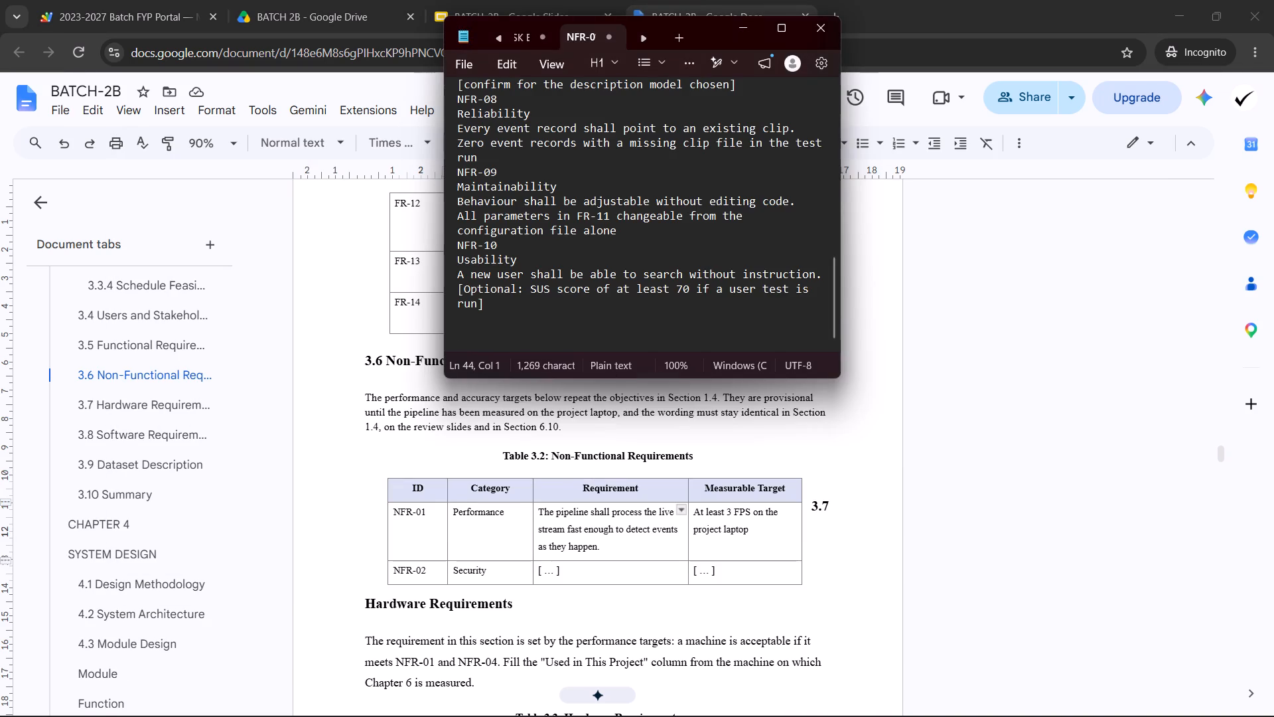
Undo the cut of the borderless NFR-01 through NFR-10 rows below Table 3.2 in the document.
click(585, 483)
key(ctrl+z)
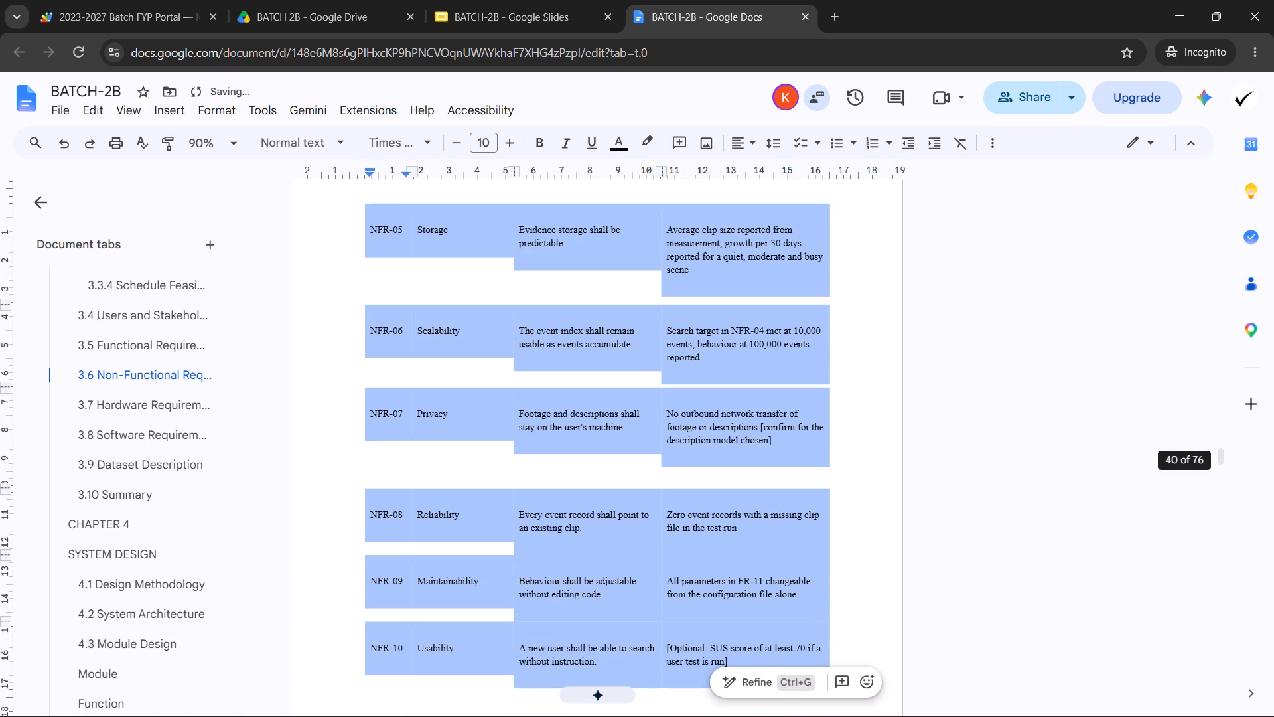
scroll(603, 437, up, 4)
click(595, 362)
scroll(586, 371, up, 2)
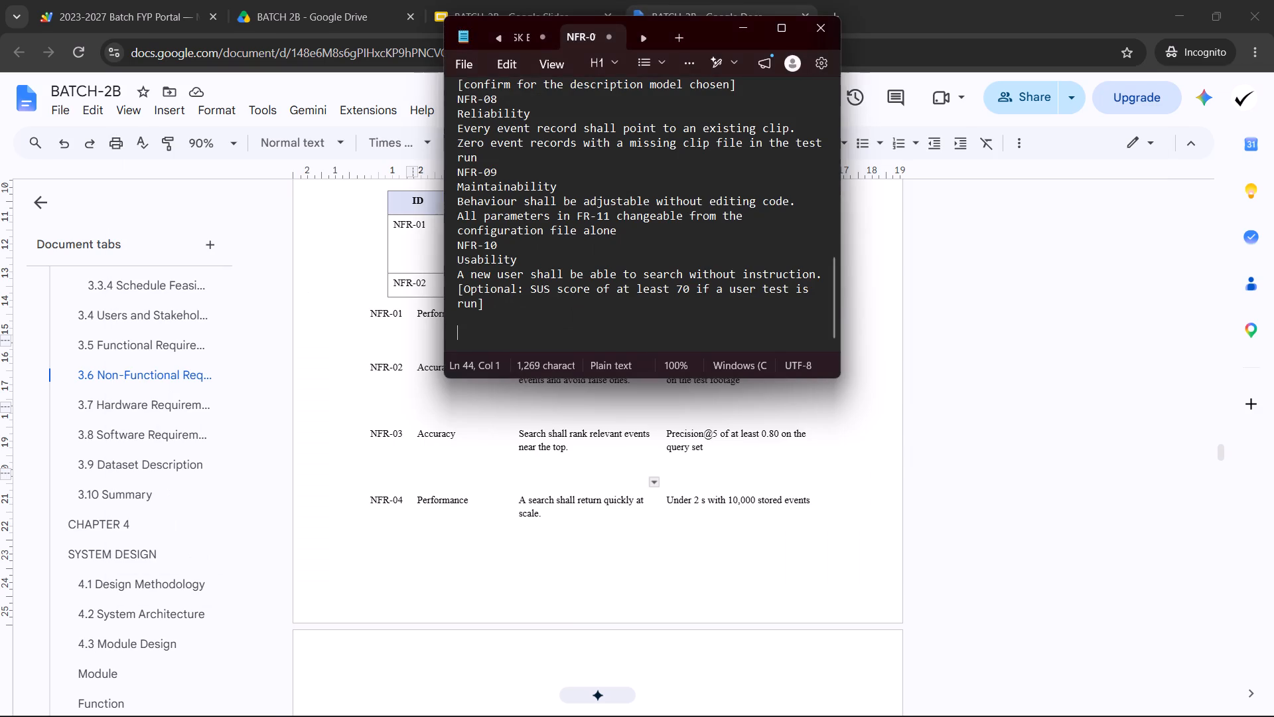
Copy "Accuracy" from the Notepad list into Table 3.2's NFR-02 Category cell, replacing "Security".
scroll(360, 462, up, 2)
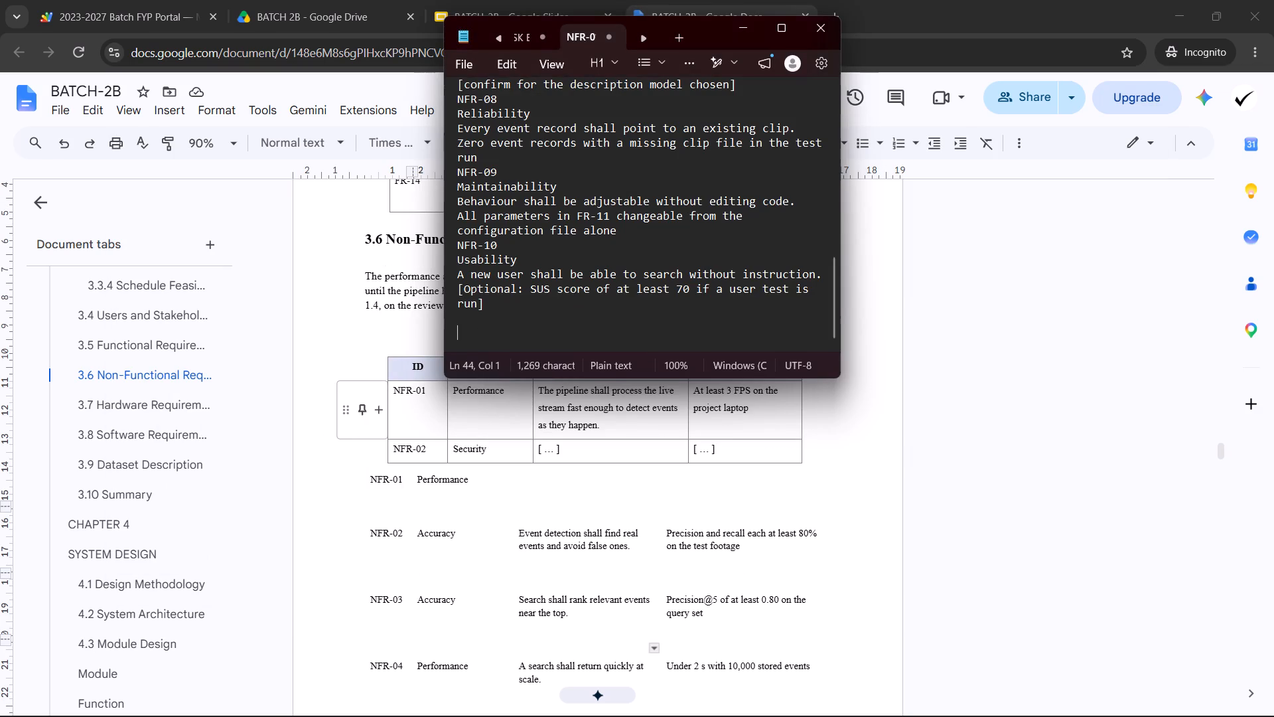
scroll(544, 216, up, 10)
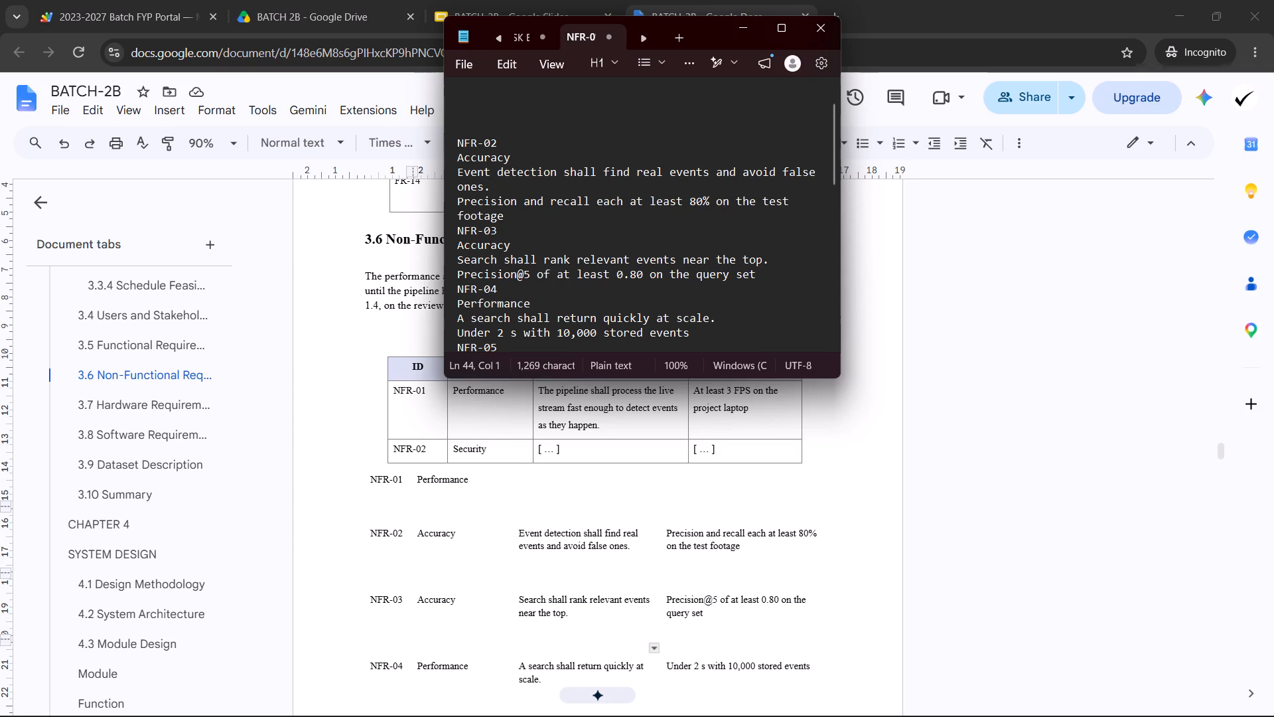
double_click(483, 156)
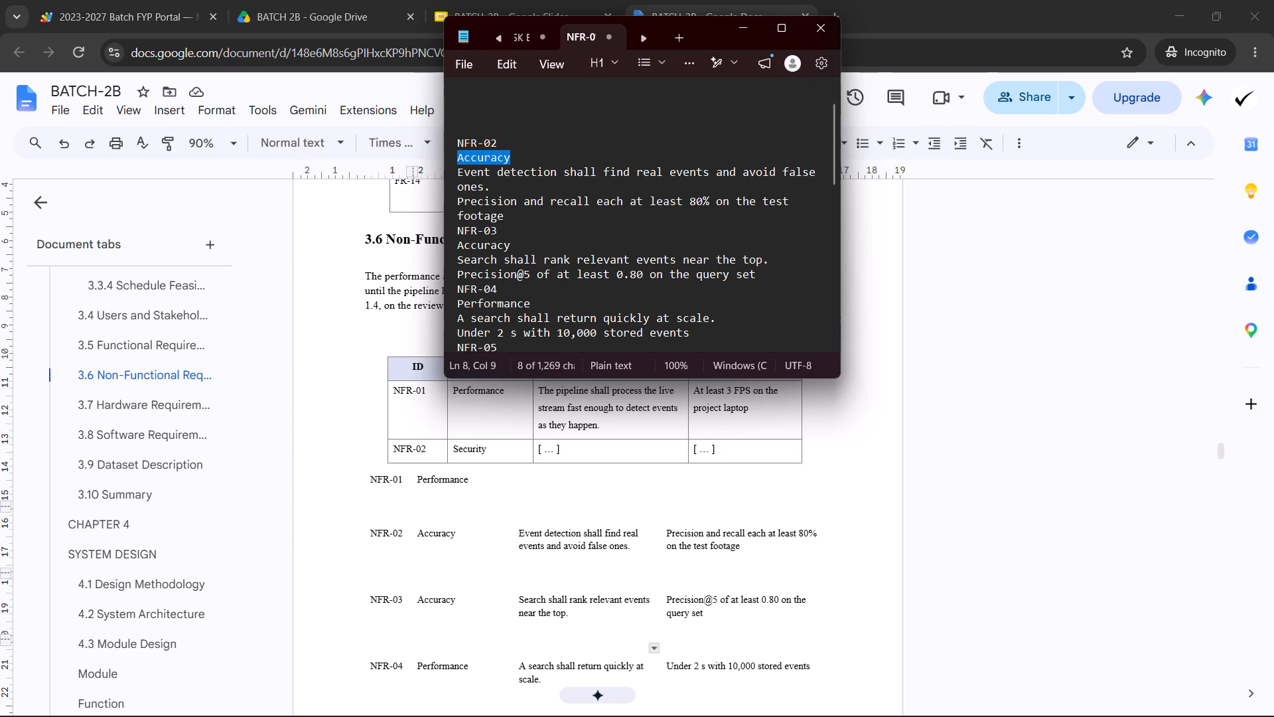
key(ctrl+c)
double_click(476, 449)
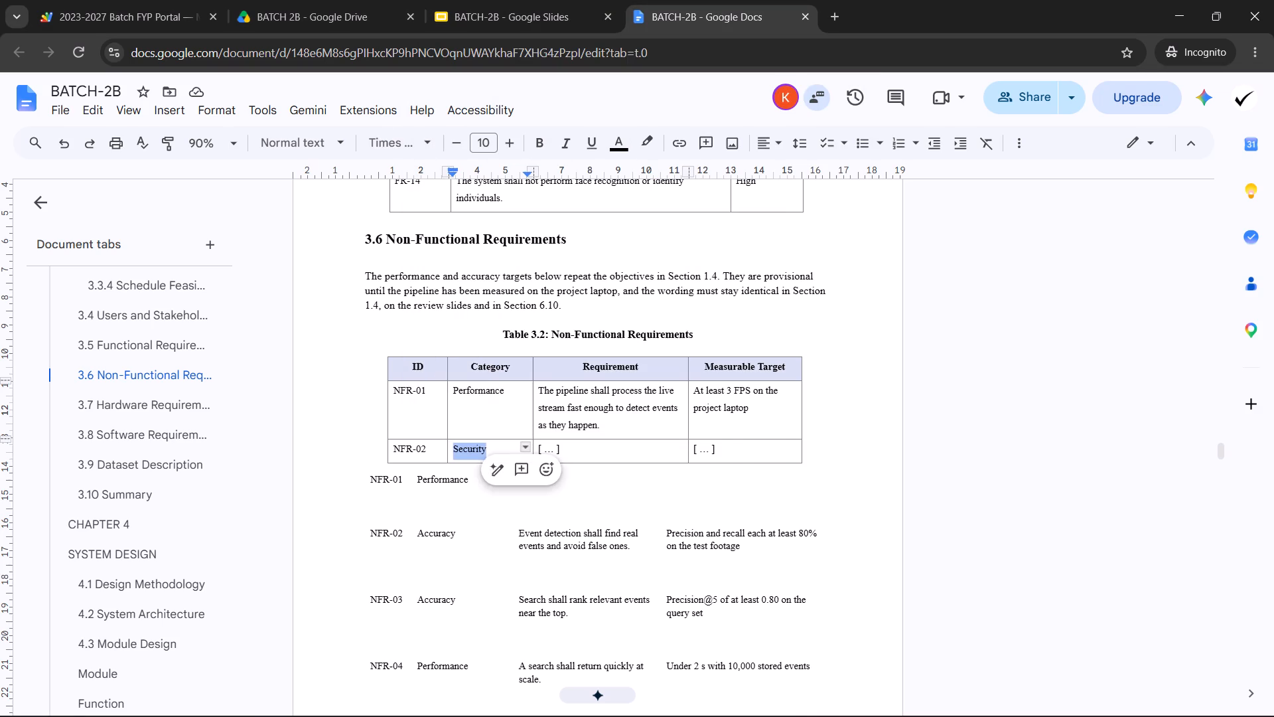
key(ctrl+v)
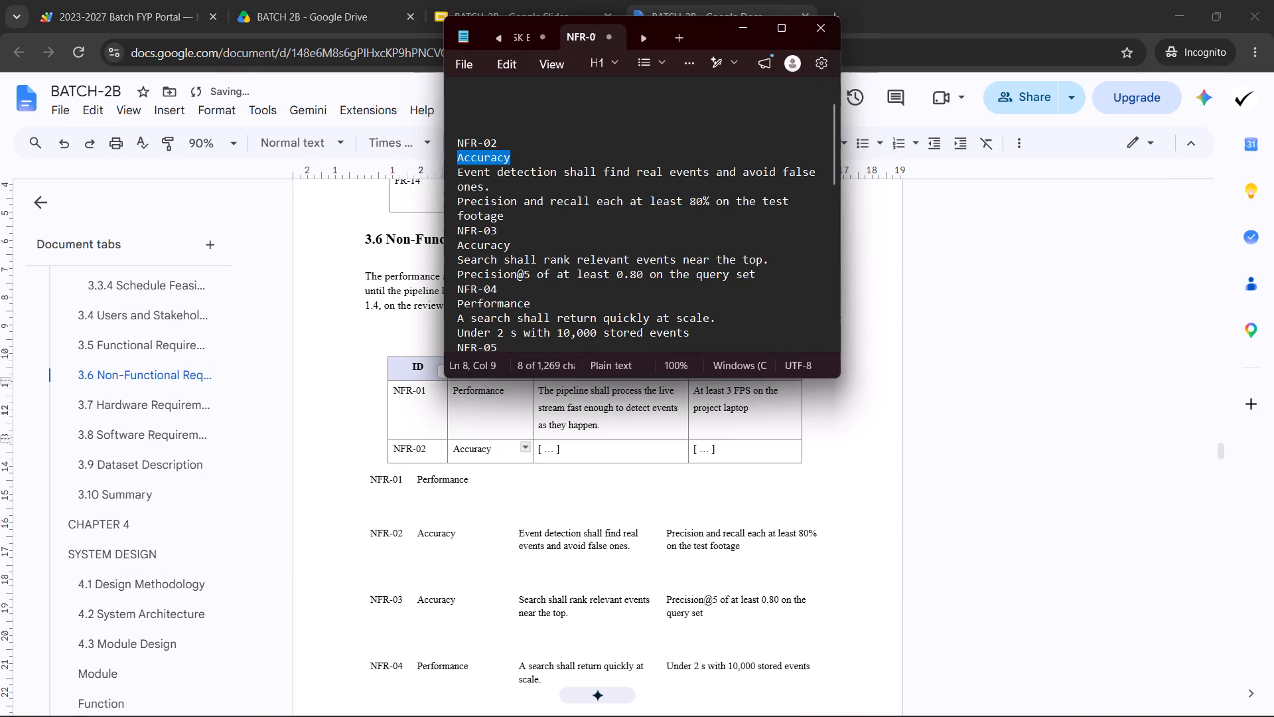
Move "Event detection shall find real events and avoid false ones." from Notepad into Table 3.2's NFR-02 Requirement cell, replacing the placeholder.
drag(459, 172, 490, 187)
key(ctrl+x)
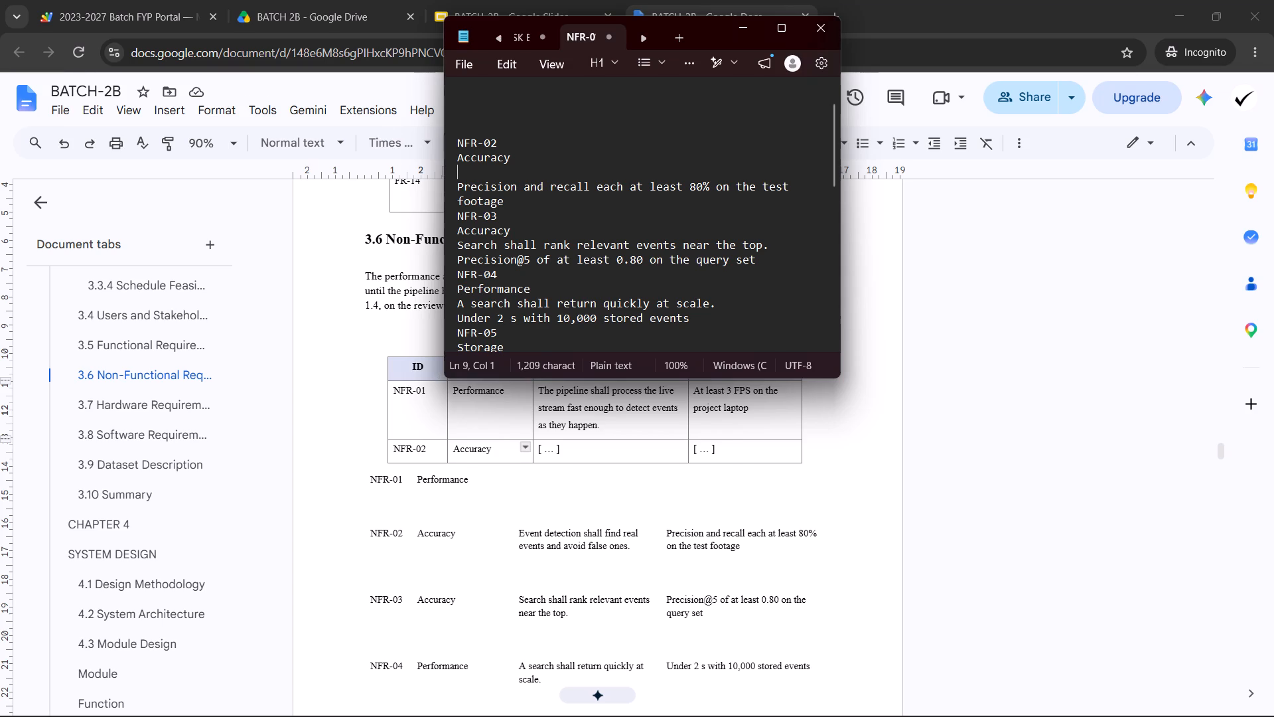
drag(575, 454, 536, 453)
key(ctrl+v)
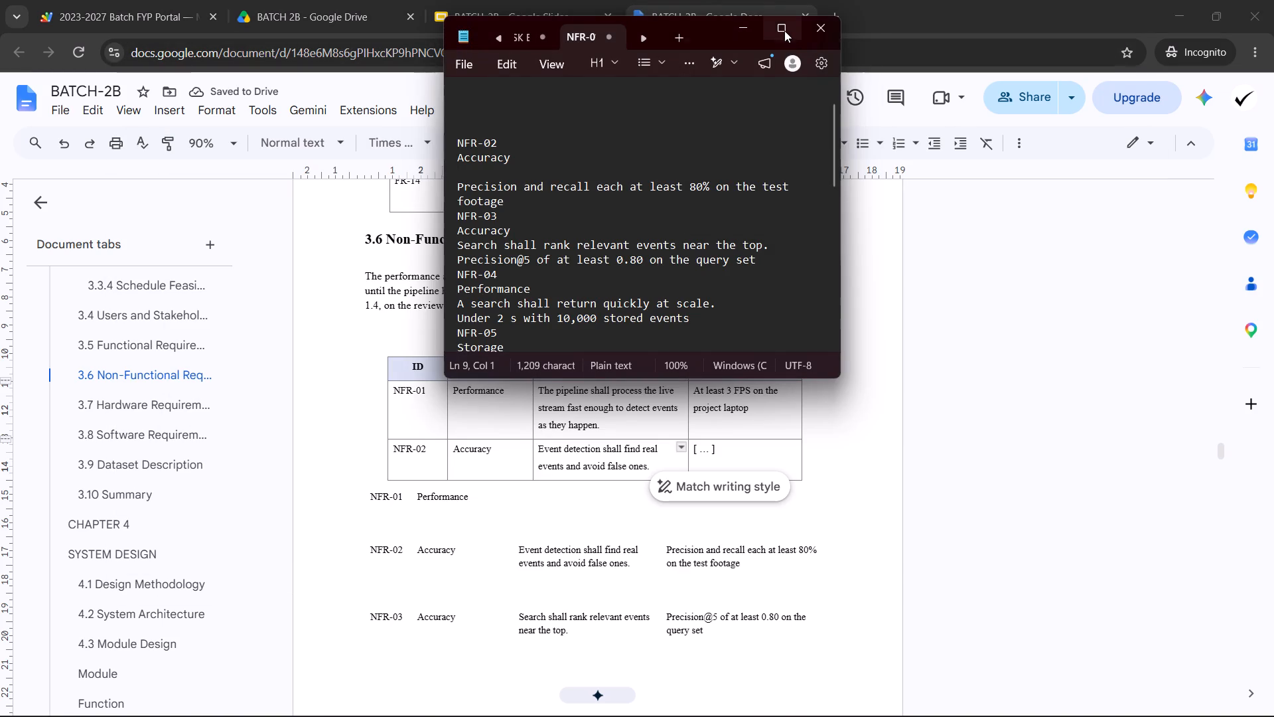
Arrange Notepad and the document side by side, with the document outline hidden and the full width of Table 3.2 in view.
click(734, 72)
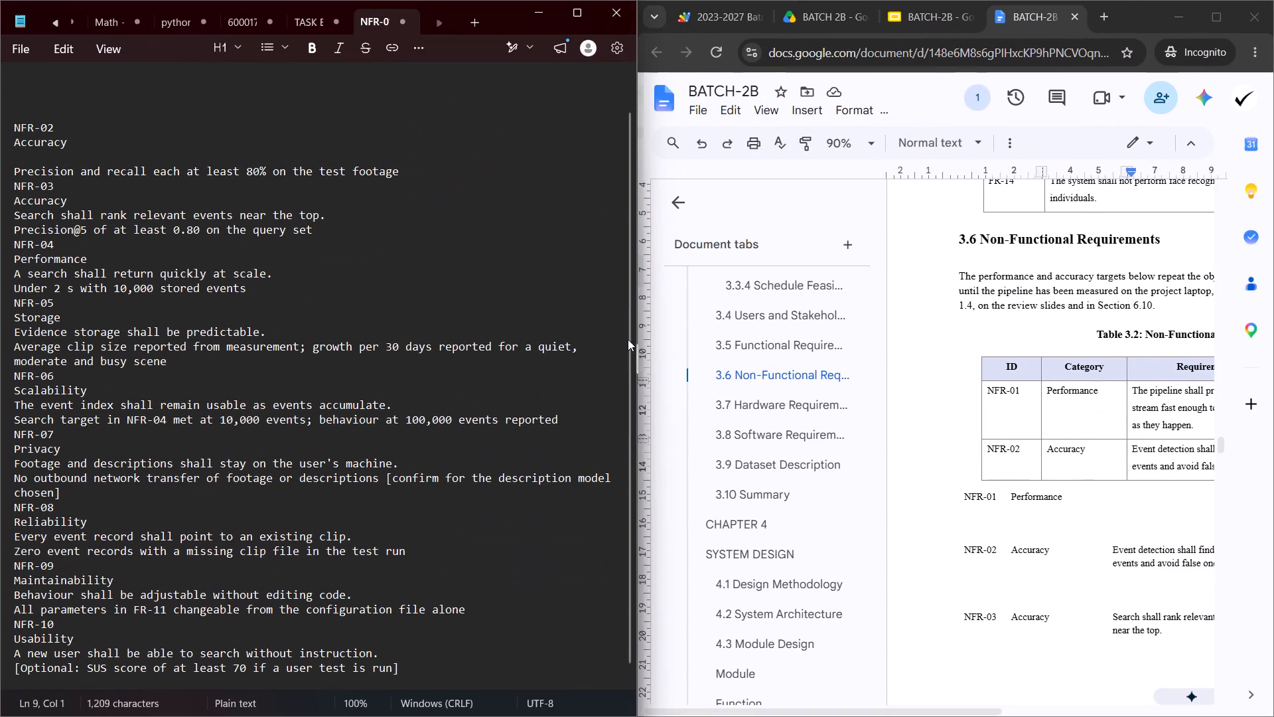
click(677, 202)
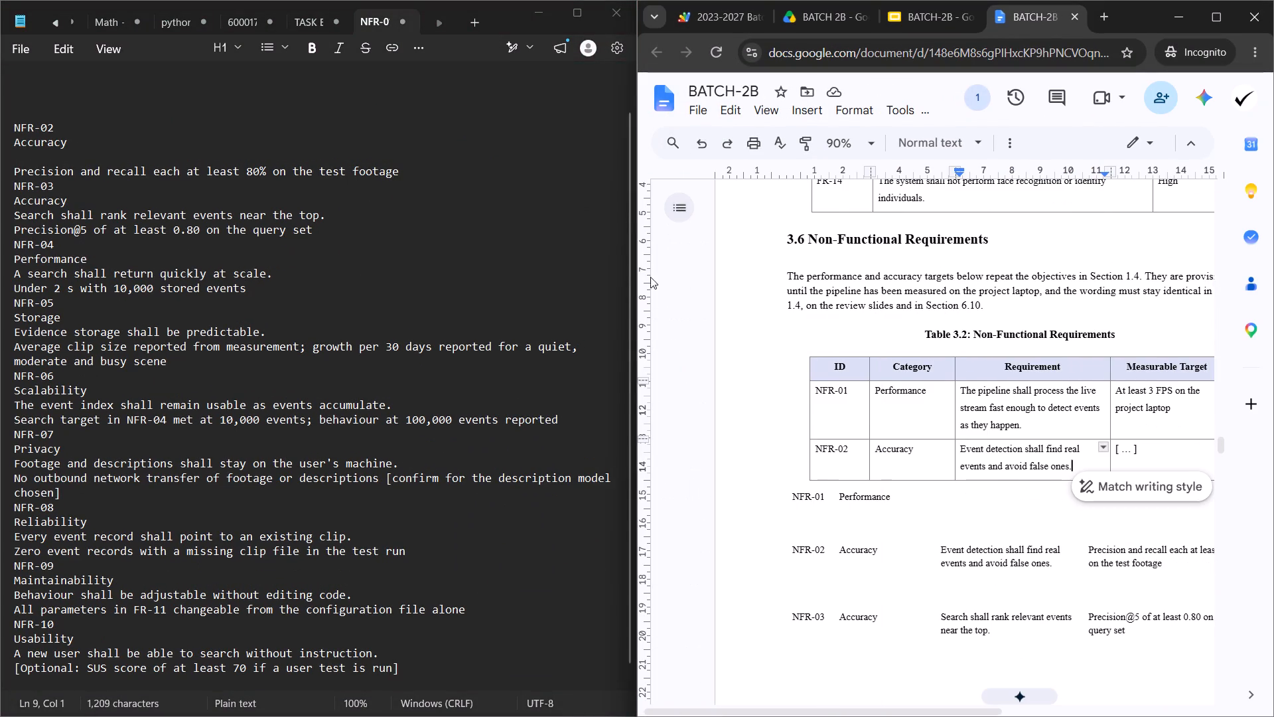
drag(632, 326, 556, 310)
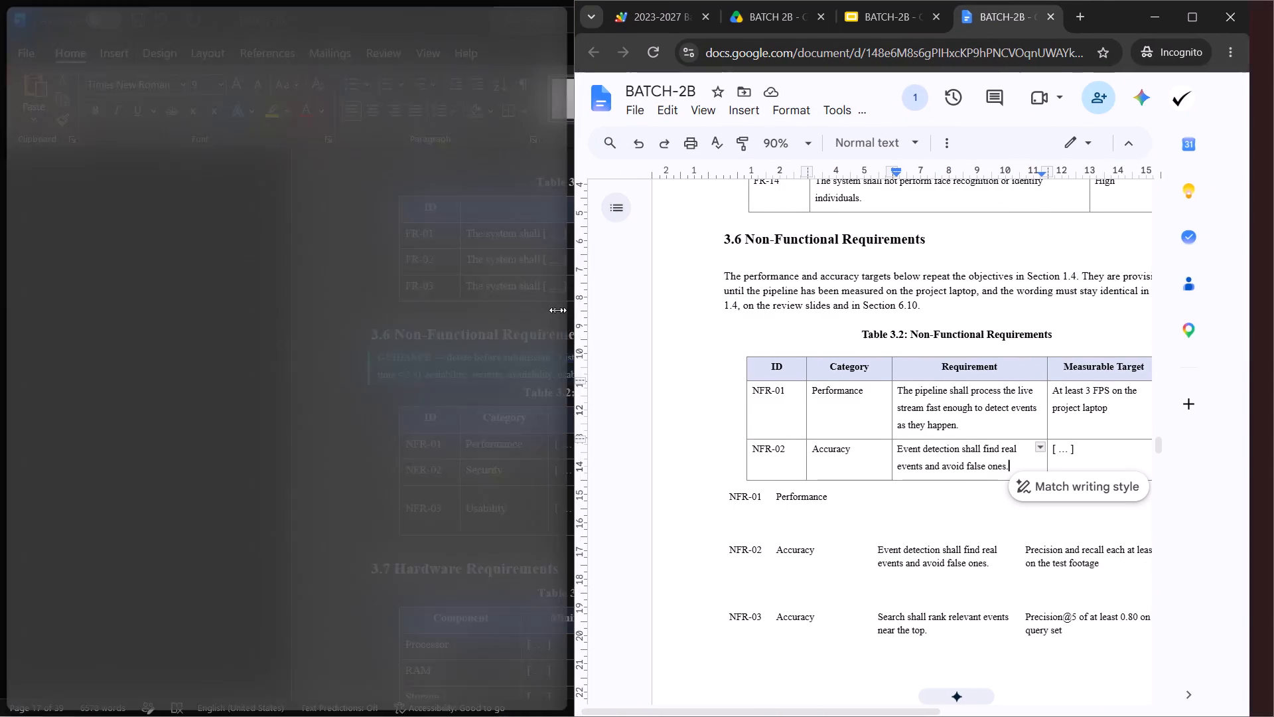
drag(556, 310, 528, 306)
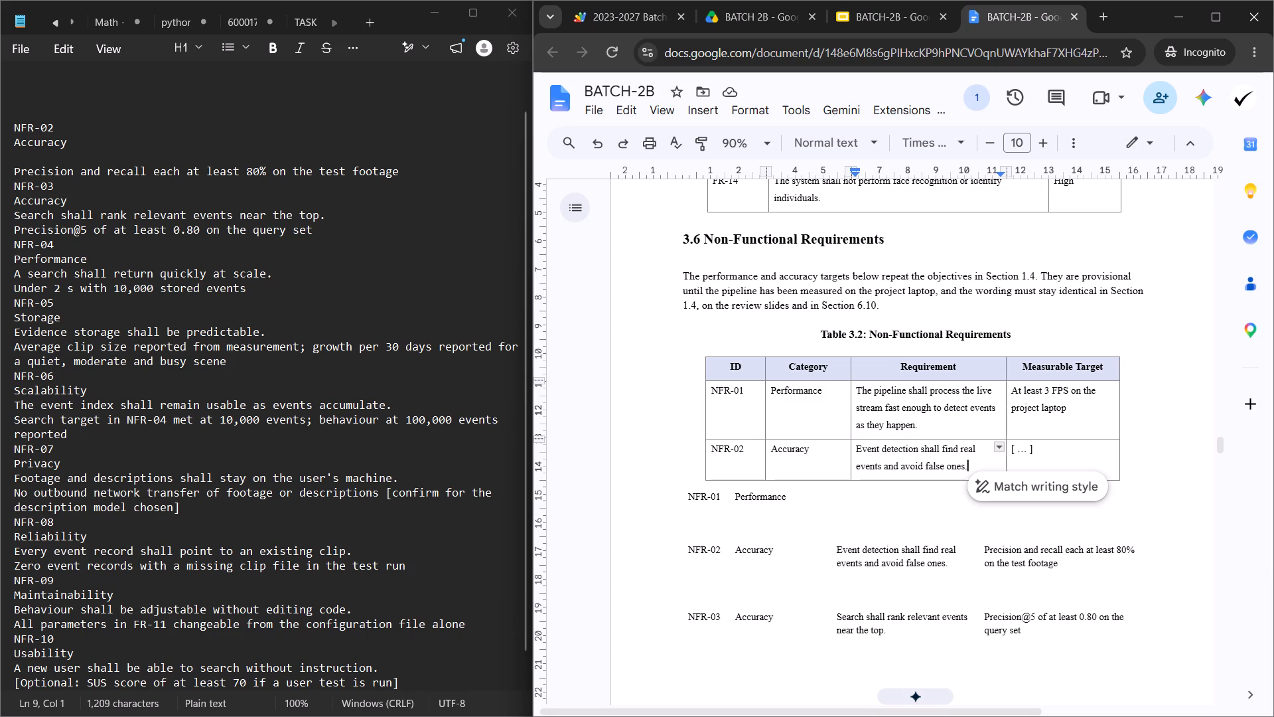
Move "Precision and recall each at least 80% on the test footage" from Notepad into NFR-02's Measurable Target cell, without trailing blank lines.
triple_click(24, 171)
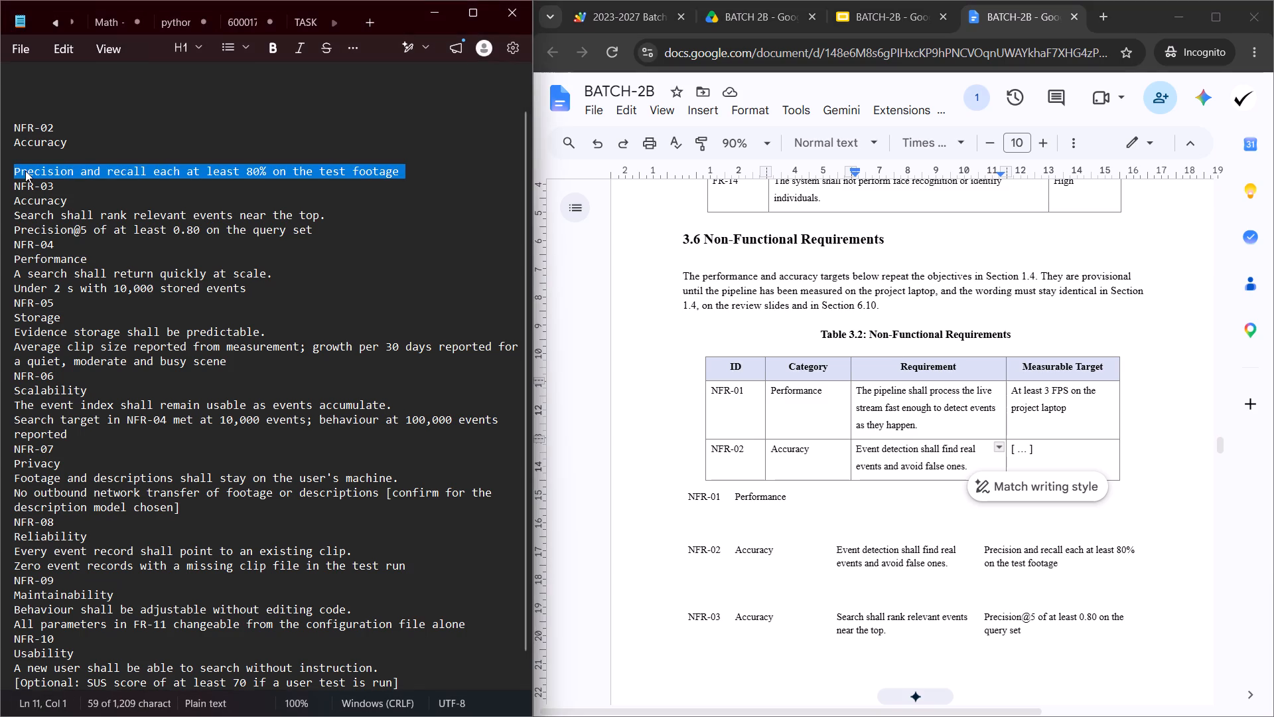
key(ctrl+x)
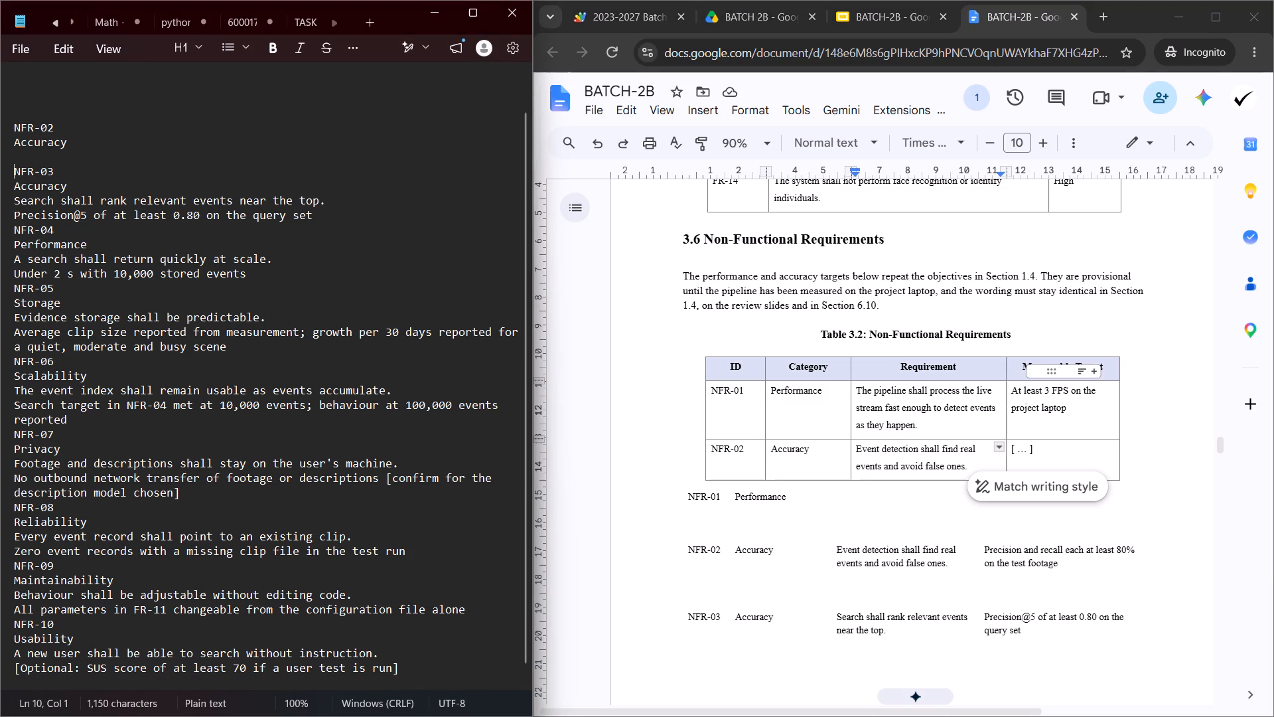
drag(1053, 454, 1007, 451)
key(ctrl+v)
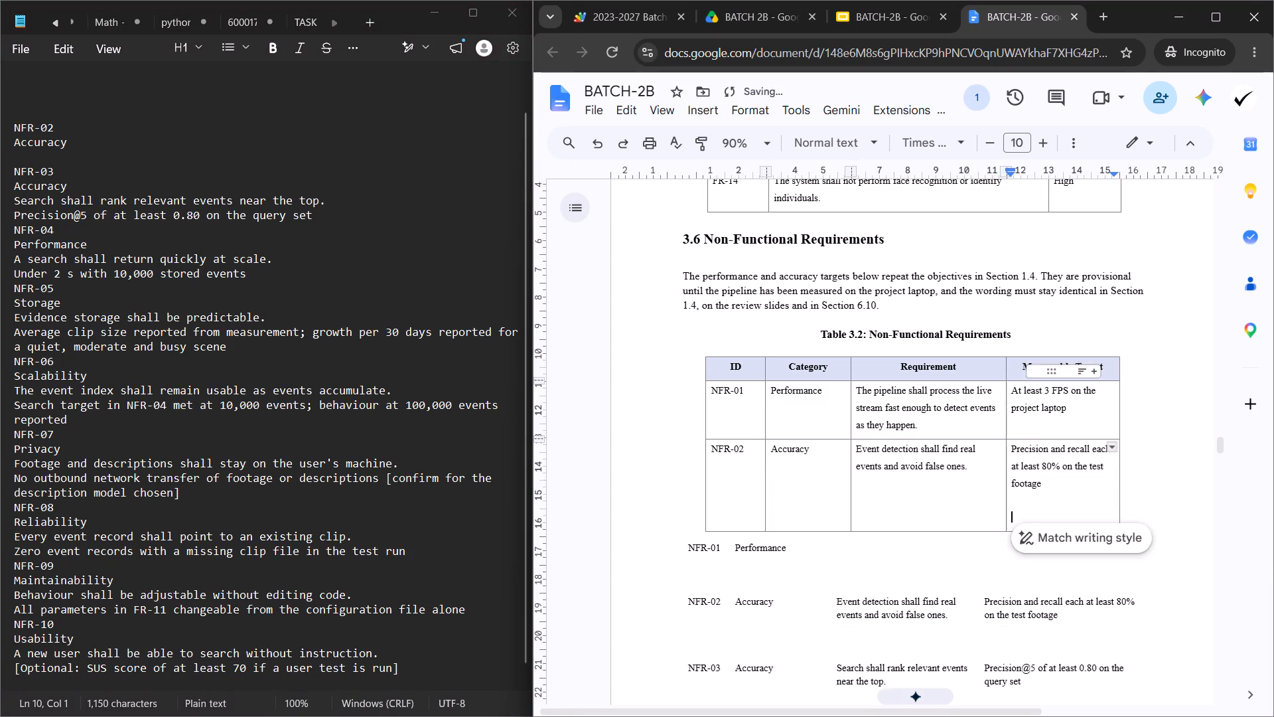
key(BackSpace)
key(BackSpace)
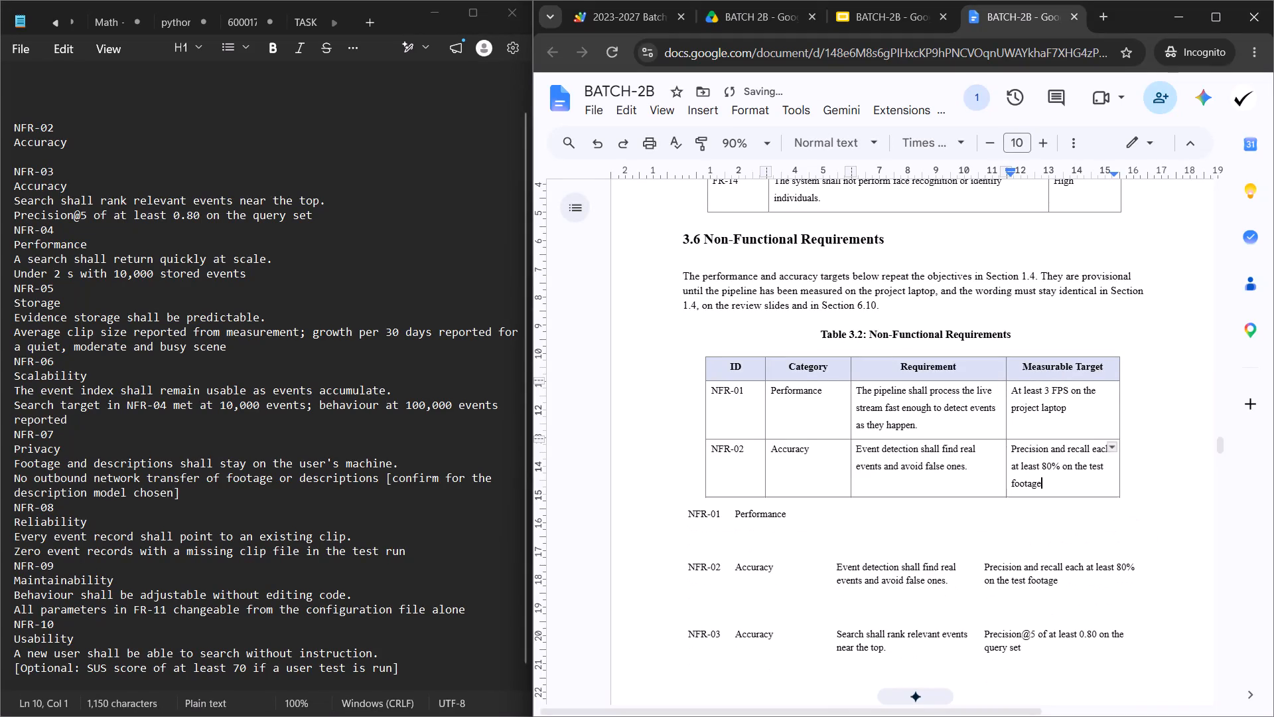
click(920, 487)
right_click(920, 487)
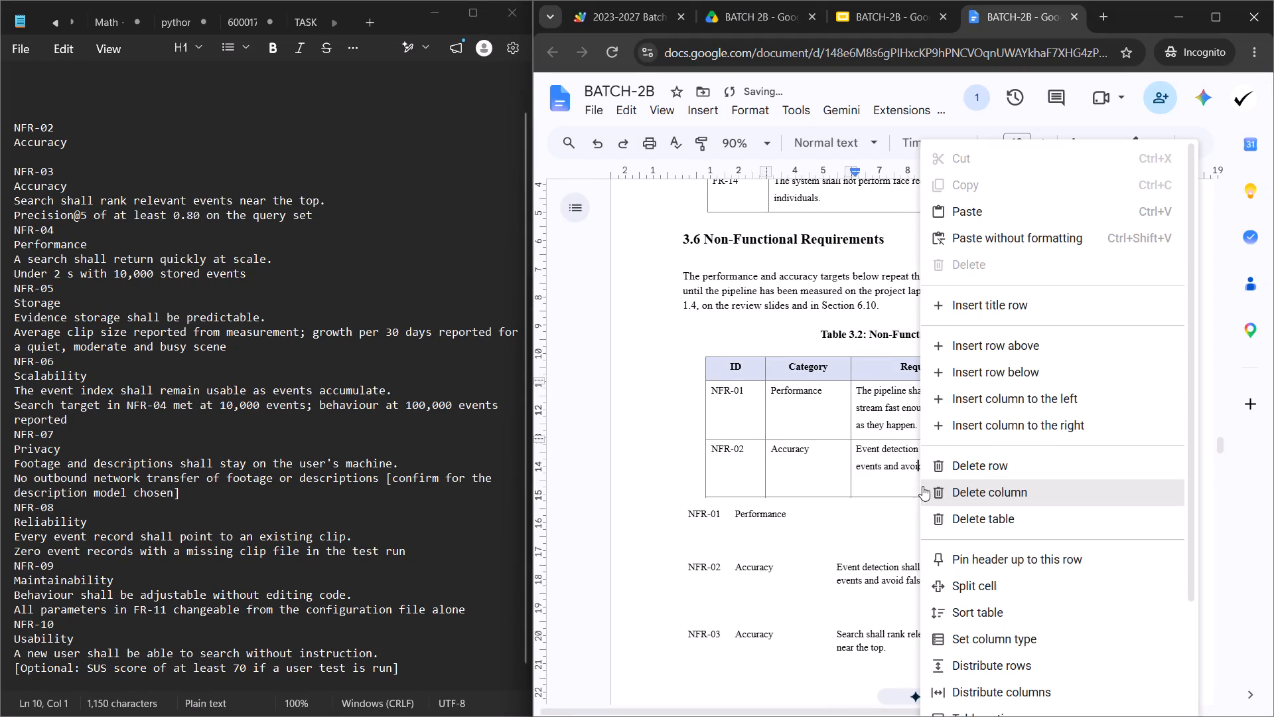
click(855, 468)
Insert eight empty rows below the NFR-02 row in Table 3.2.
scroll(855, 468, down, 8)
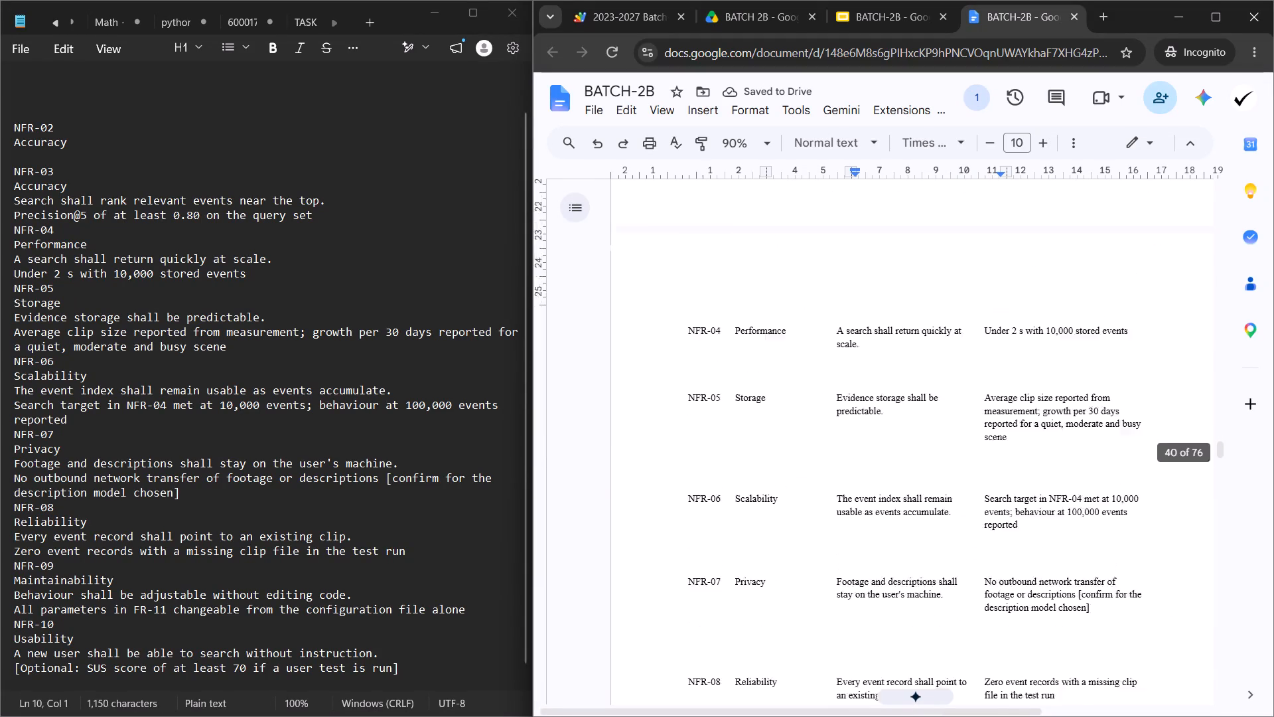
scroll(855, 469, down, 7)
scroll(863, 481, up, 8)
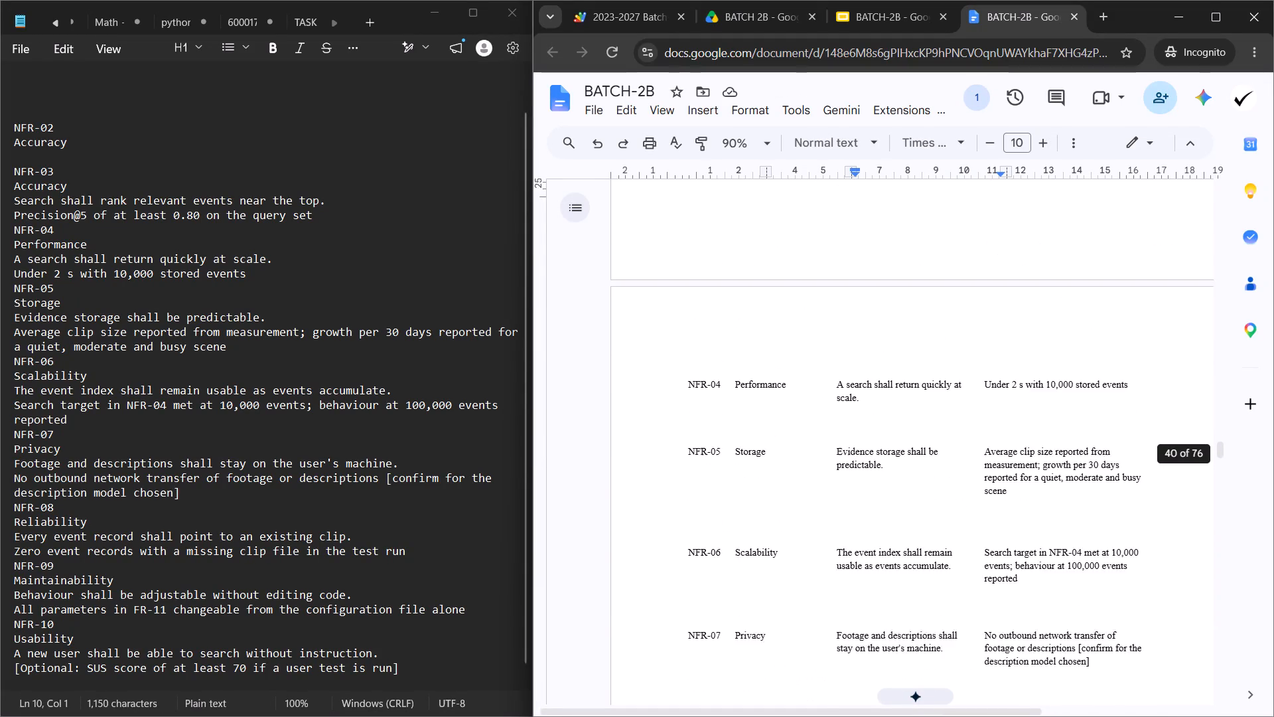
scroll(861, 482, up, 7)
click(926, 491)
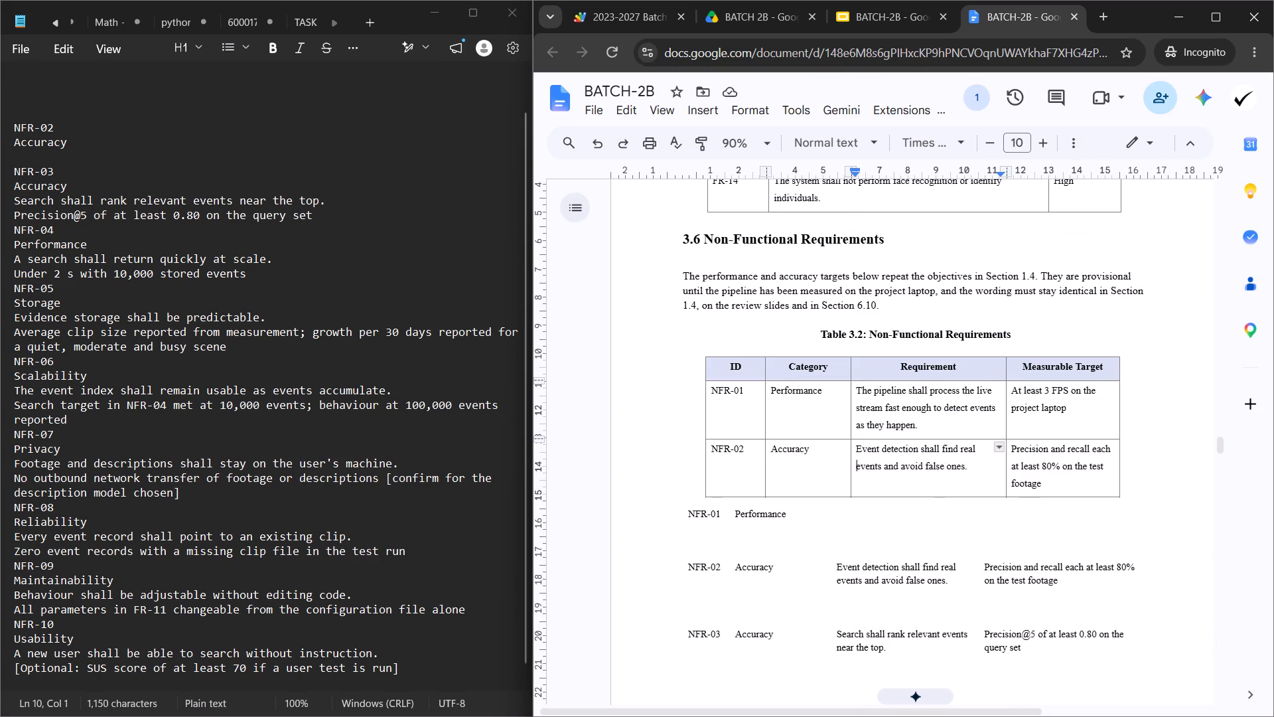
right_click(926, 491)
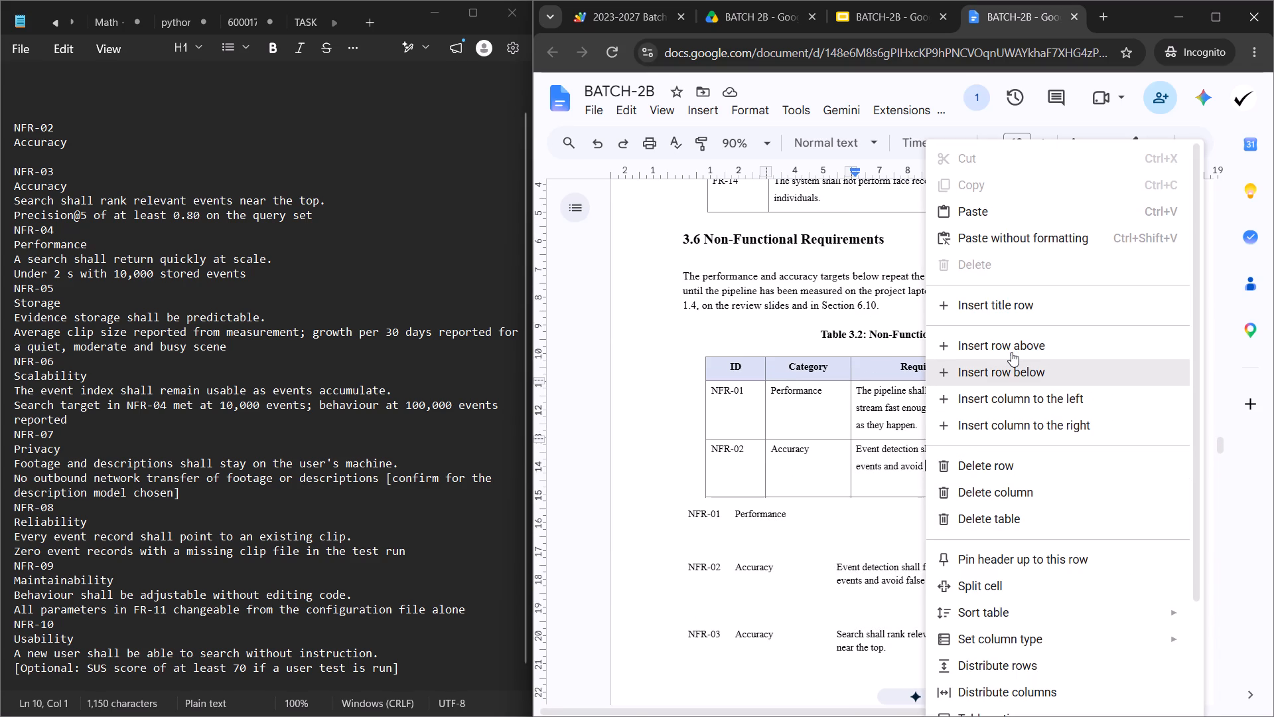
click(1011, 370)
right_click(965, 505)
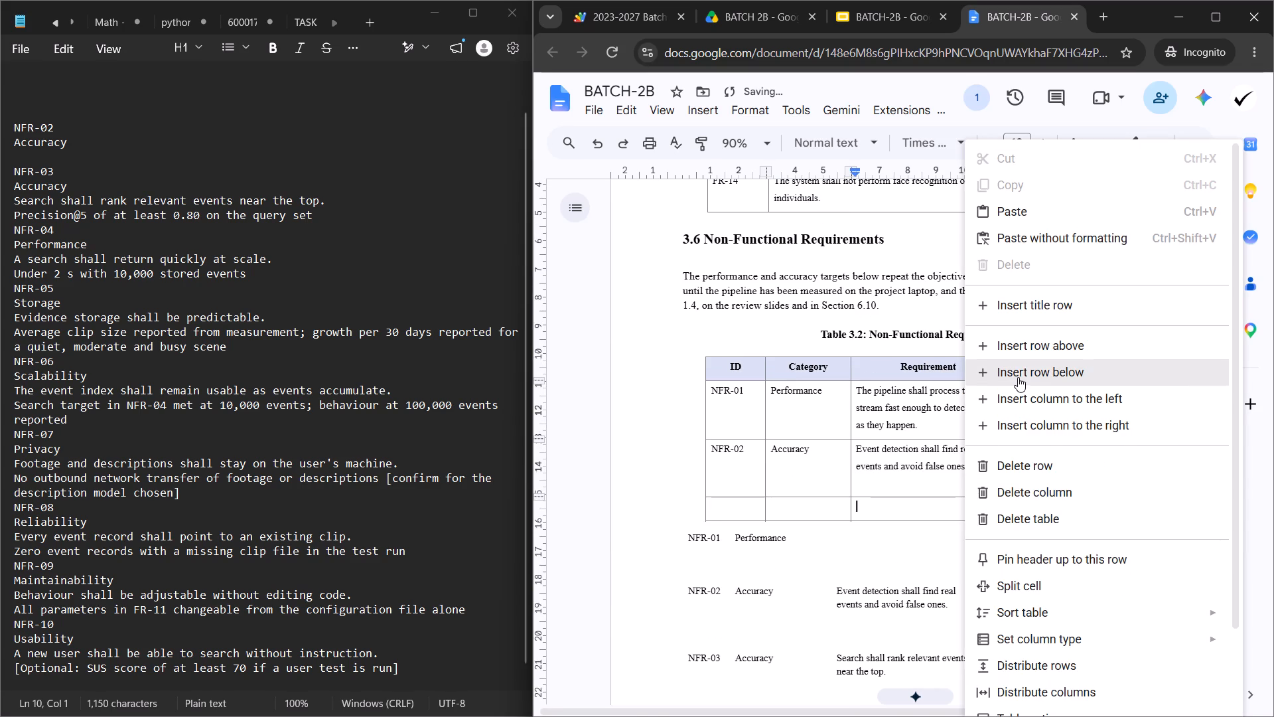
click(1018, 377)
right_click(944, 535)
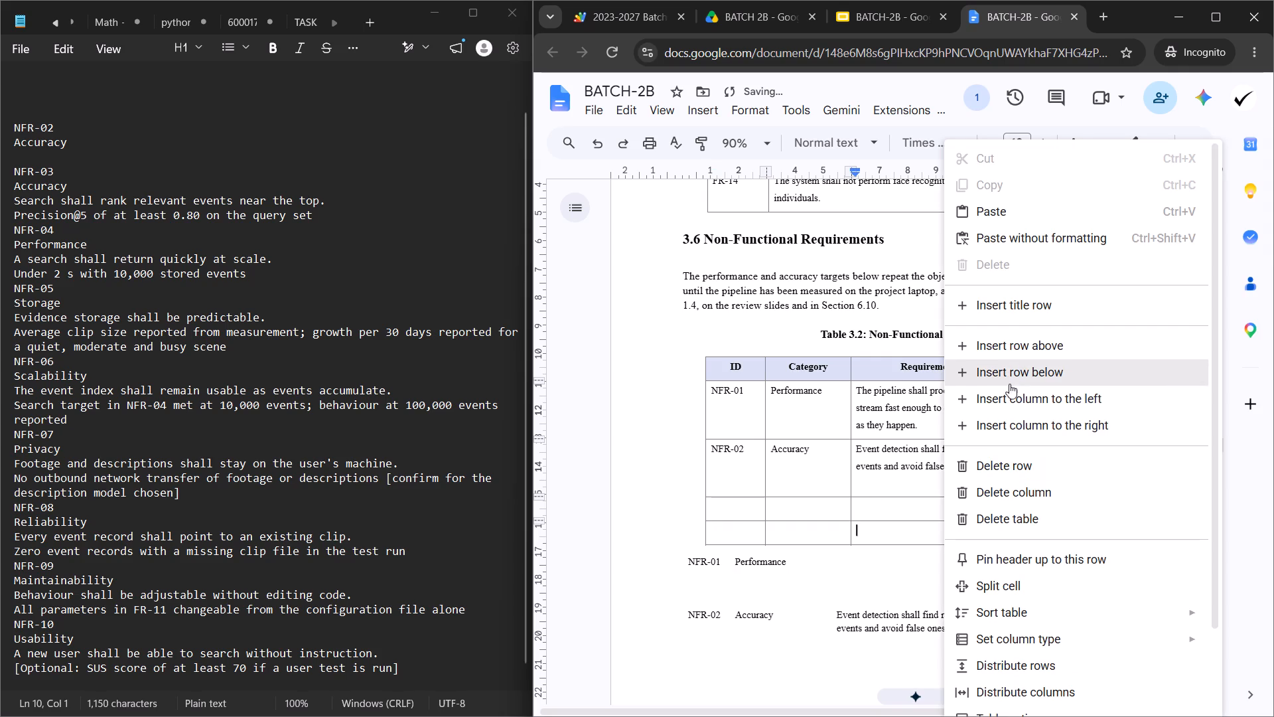
click(1010, 377)
right_click(932, 552)
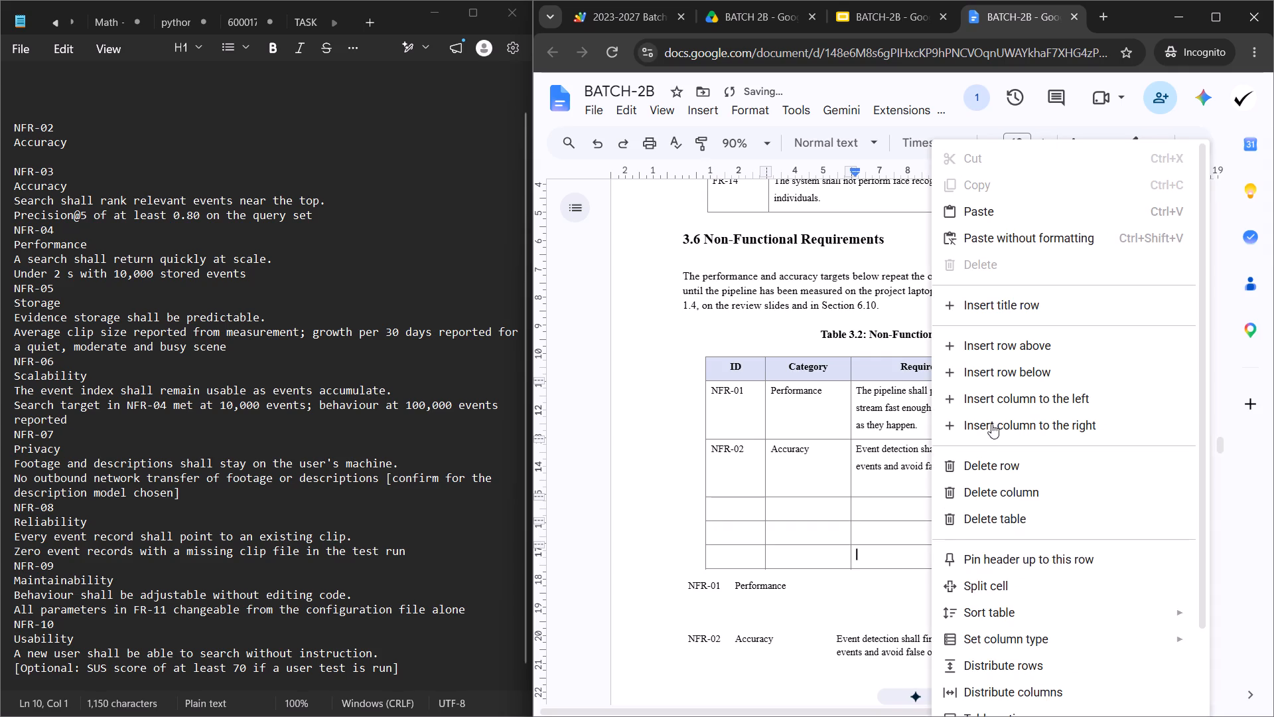
click(996, 380)
right_click(952, 537)
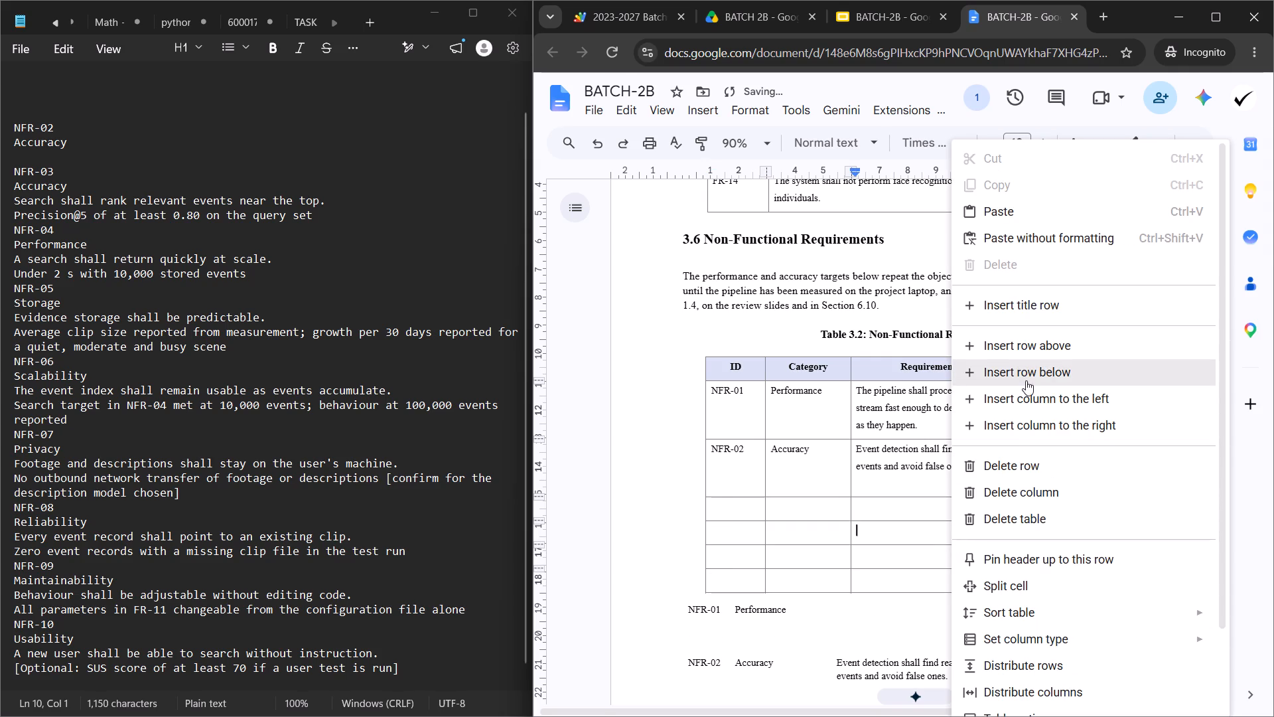
click(1026, 380)
right_click(949, 518)
click(1019, 381)
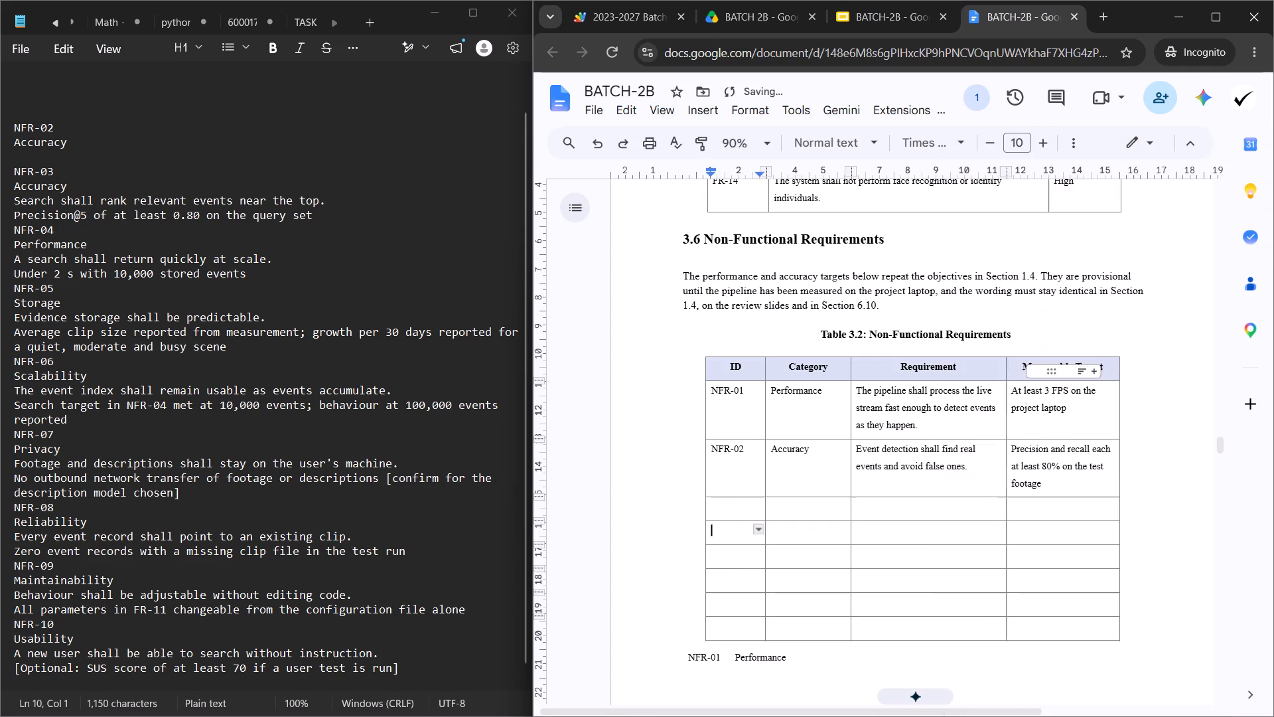
right_click(940, 534)
click(1001, 384)
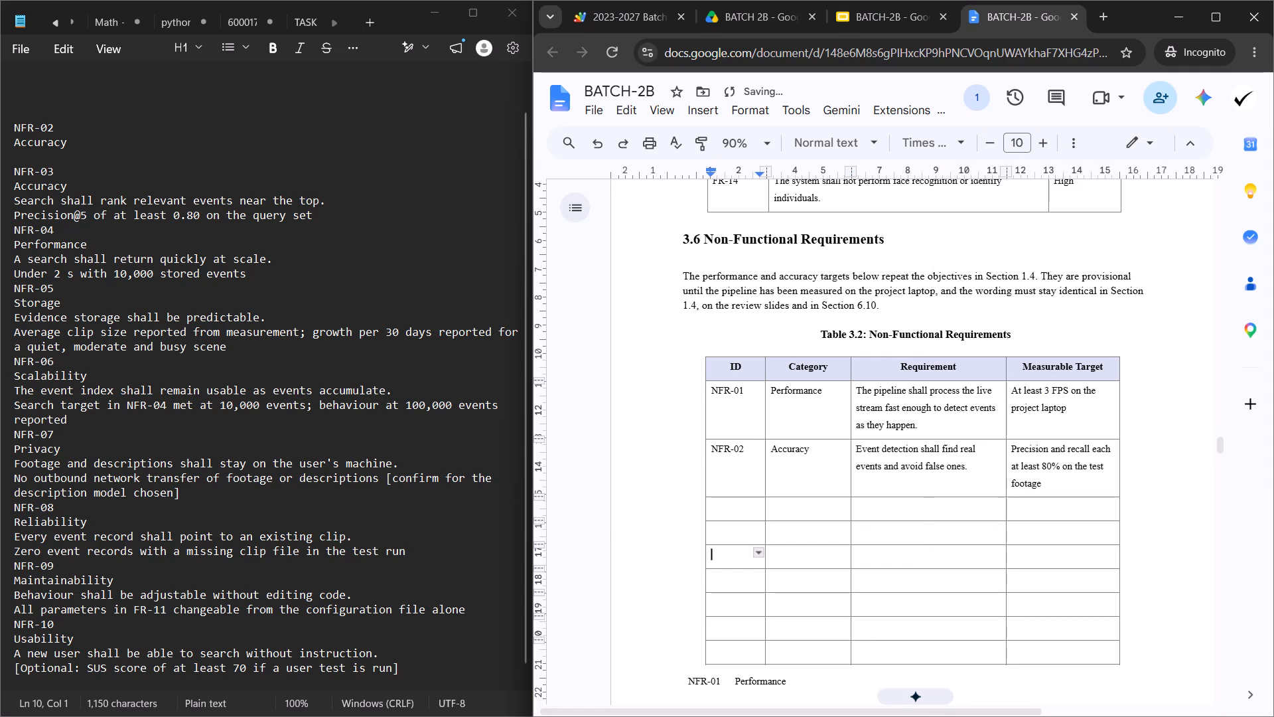
right_click(917, 578)
click(1007, 377)
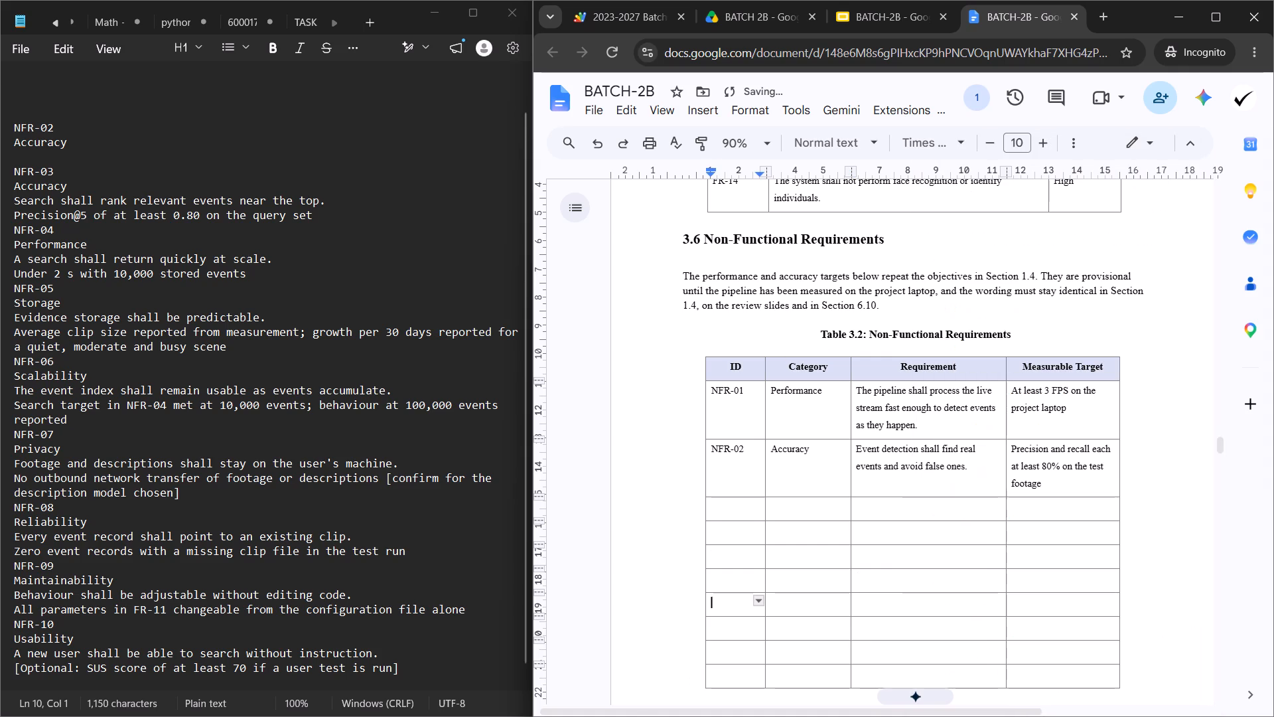
Delete the leftover "NFR-02" and "Accuracy" lines and the surplus blank lines above NFR-03 in Notepad.
drag(80, 156, 0, 116)
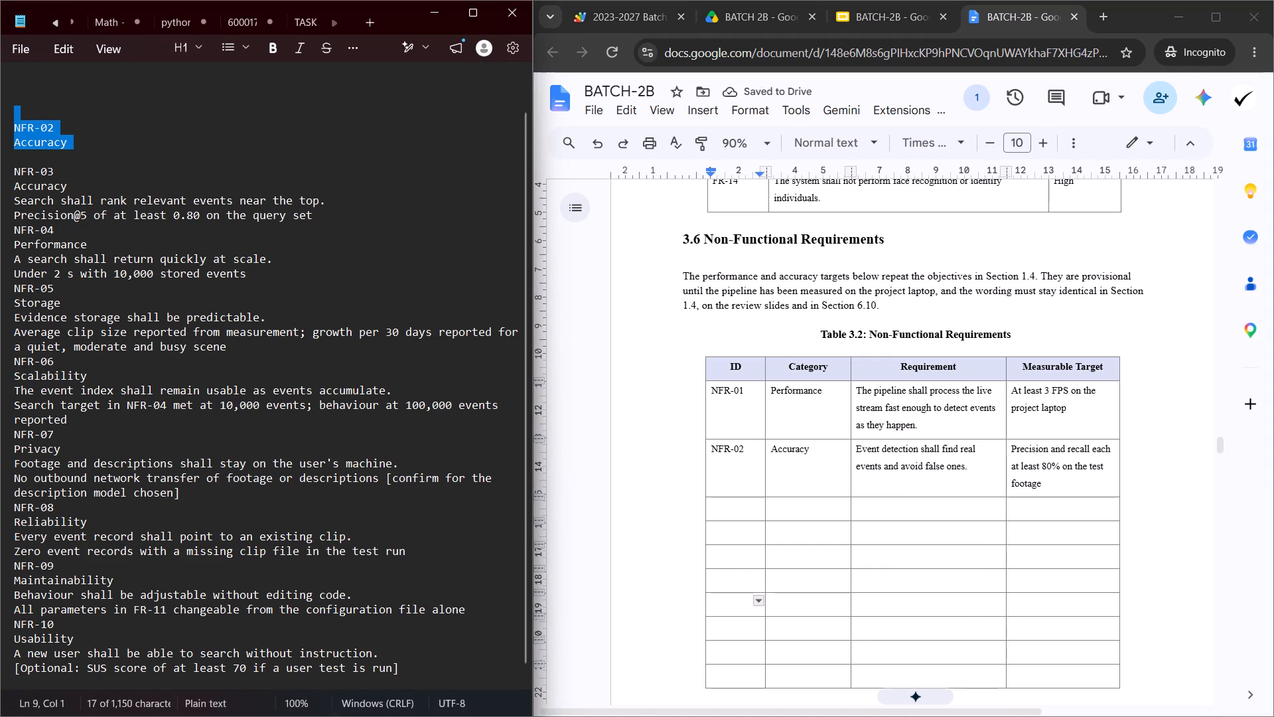
key(BackSpace)
key(BackSpace)
key(BackSpace)
key(BackSpace)
key(BackSpace)
key(BackSpace)
key(BackSpace)
key(BackSpace)
key(BackSpace)
key(BackSpace)
key(BackSpace)
key(BackSpace)
key(BackSpace)
key(BackSpace)
key(BackSpace)
key(BackSpace)
key(BackSpace)
key(BackSpace)
key(BackSpace)
key(BackSpace)
key(BackSpace)
key(BackSpace)
key(BackSpace)
key(BackSpace)
key(BackSpace)
key(BackSpace)
key(BackSpace)
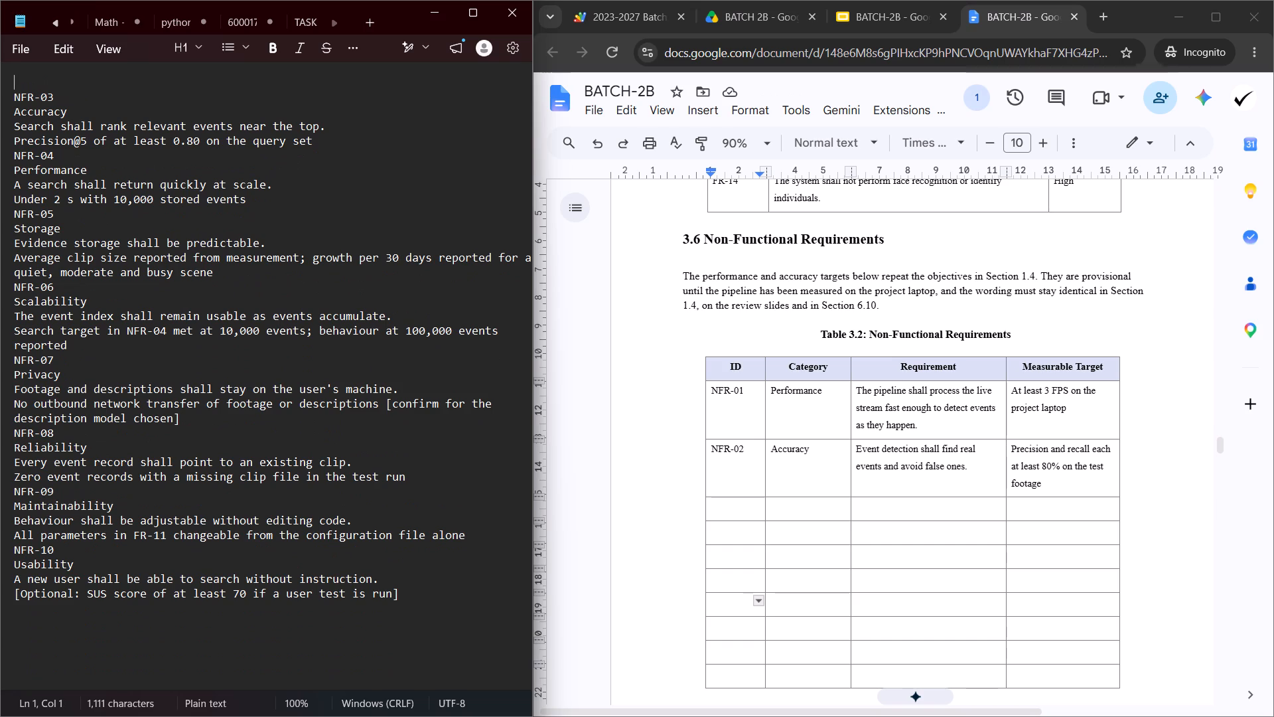
Move "NFR-03" from Notepad into the ID cell of the first empty row of Table 3.2.
drag(60, 93, 1, 95)
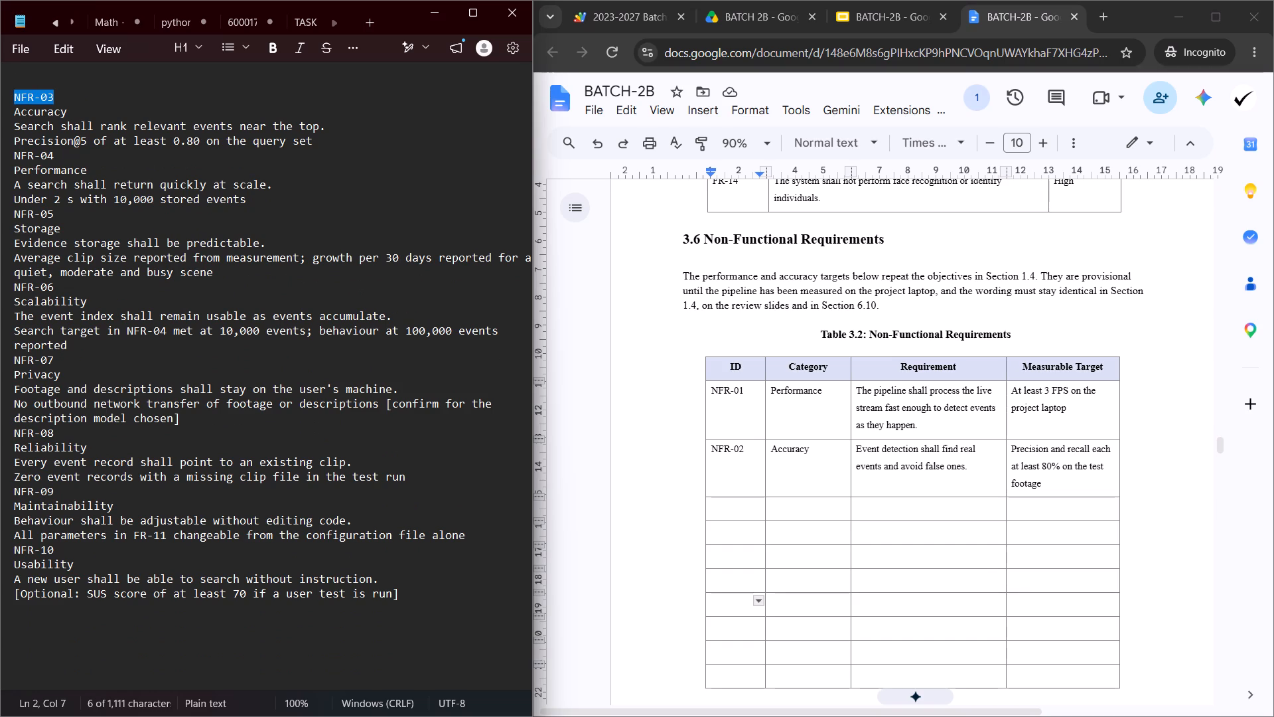
key(ctrl+x)
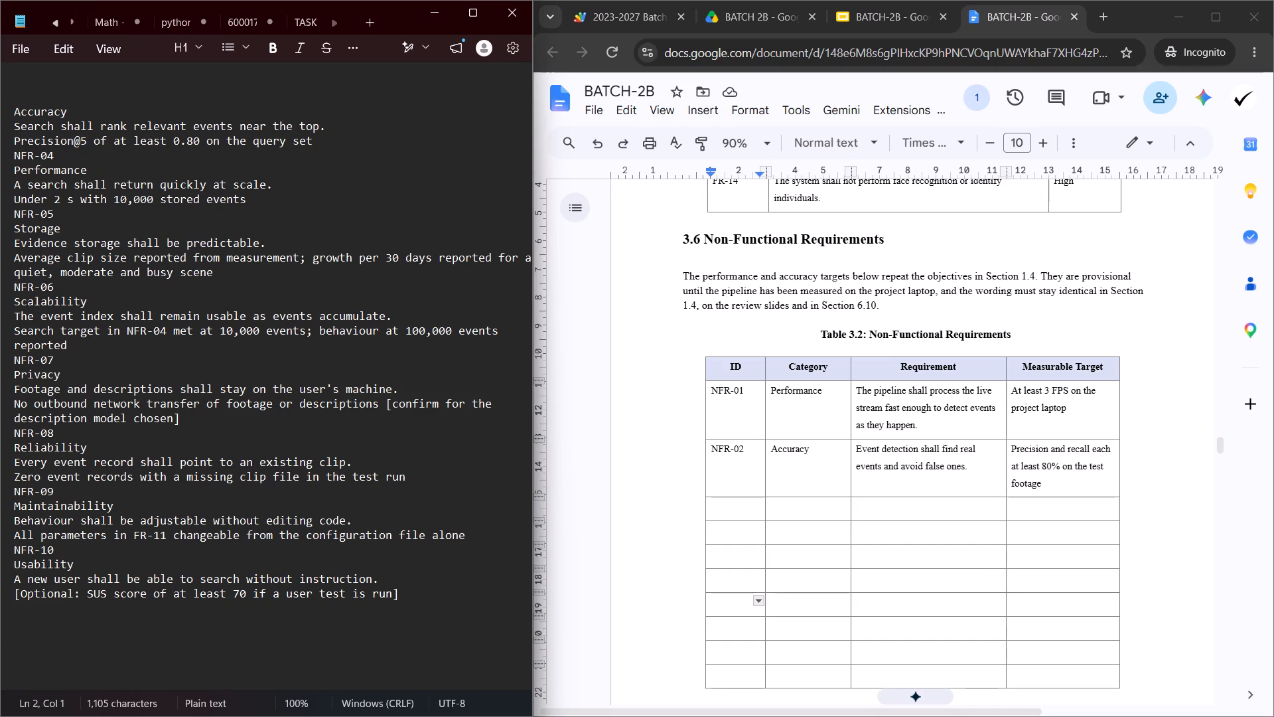
click(740, 516)
click(737, 507)
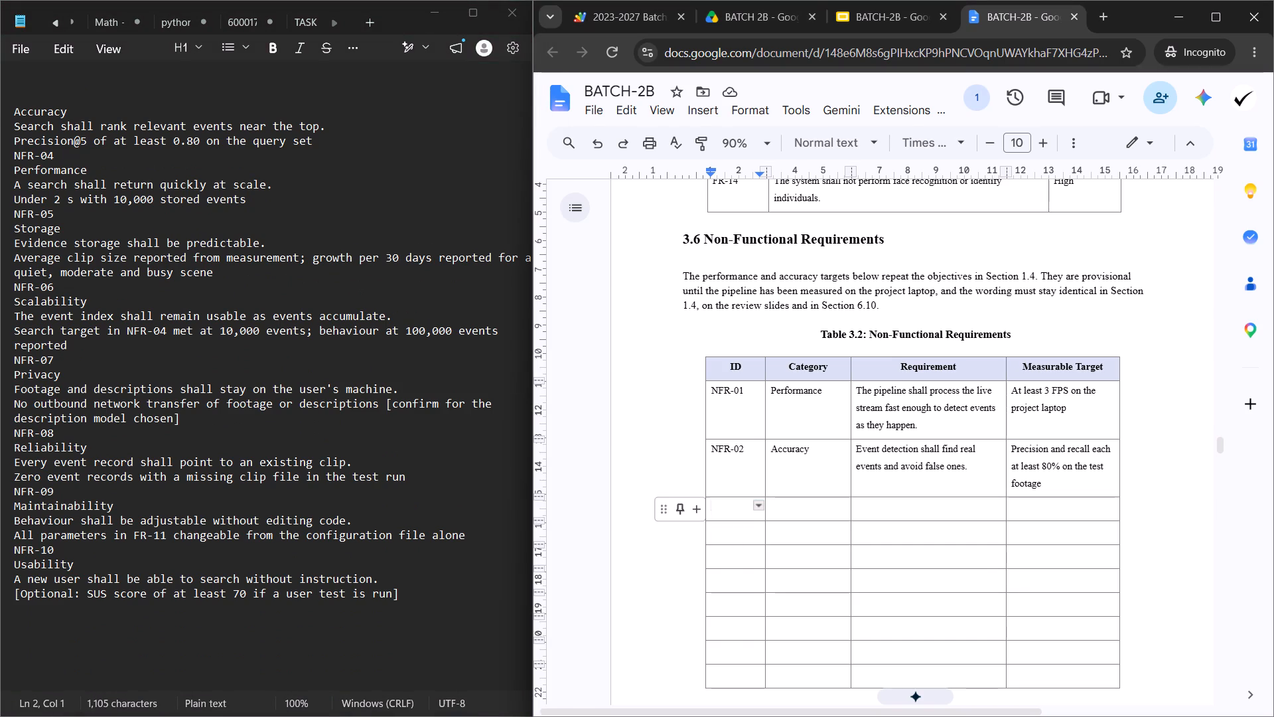
key(ctrl+v)
Paste "NFR-03" into the ID cells of the remaining seven empty rows of Table 3.2.
click(735, 531)
key(ctrl+v)
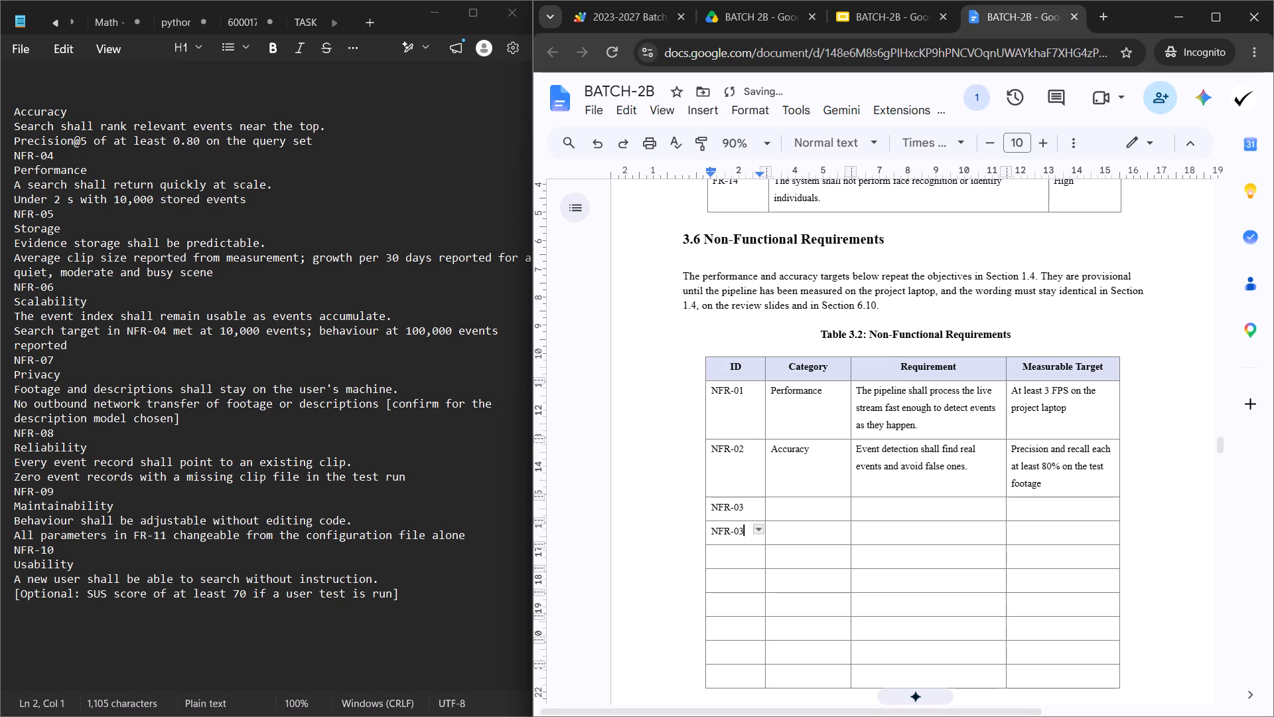
click(733, 554)
key(ctrl+v)
click(728, 580)
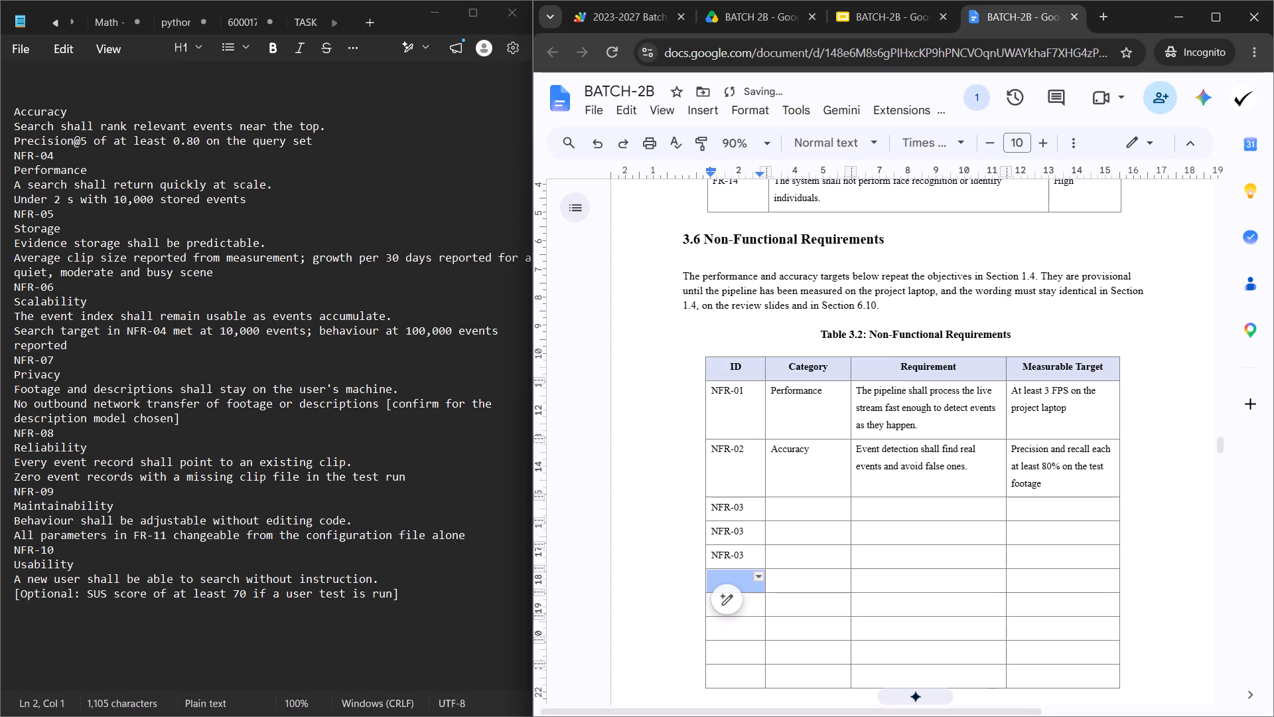
click(727, 581)
key(ctrl+v)
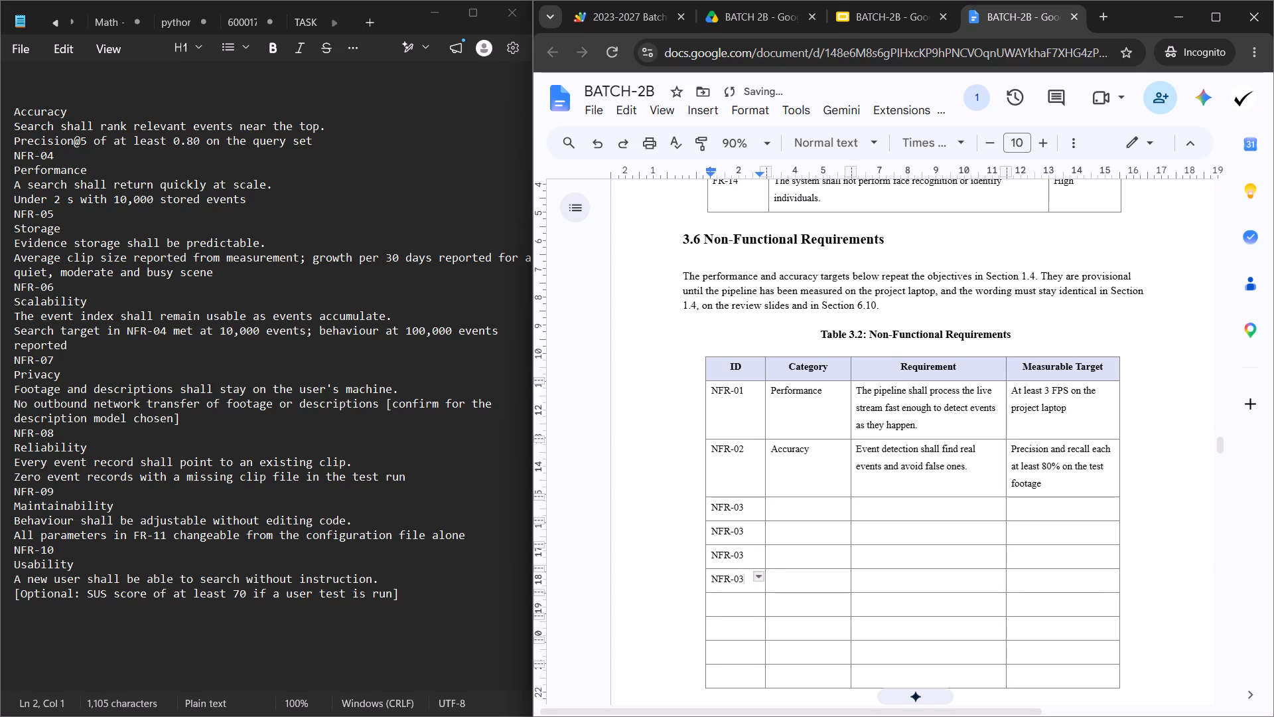
click(724, 607)
key(ctrl+v)
click(730, 629)
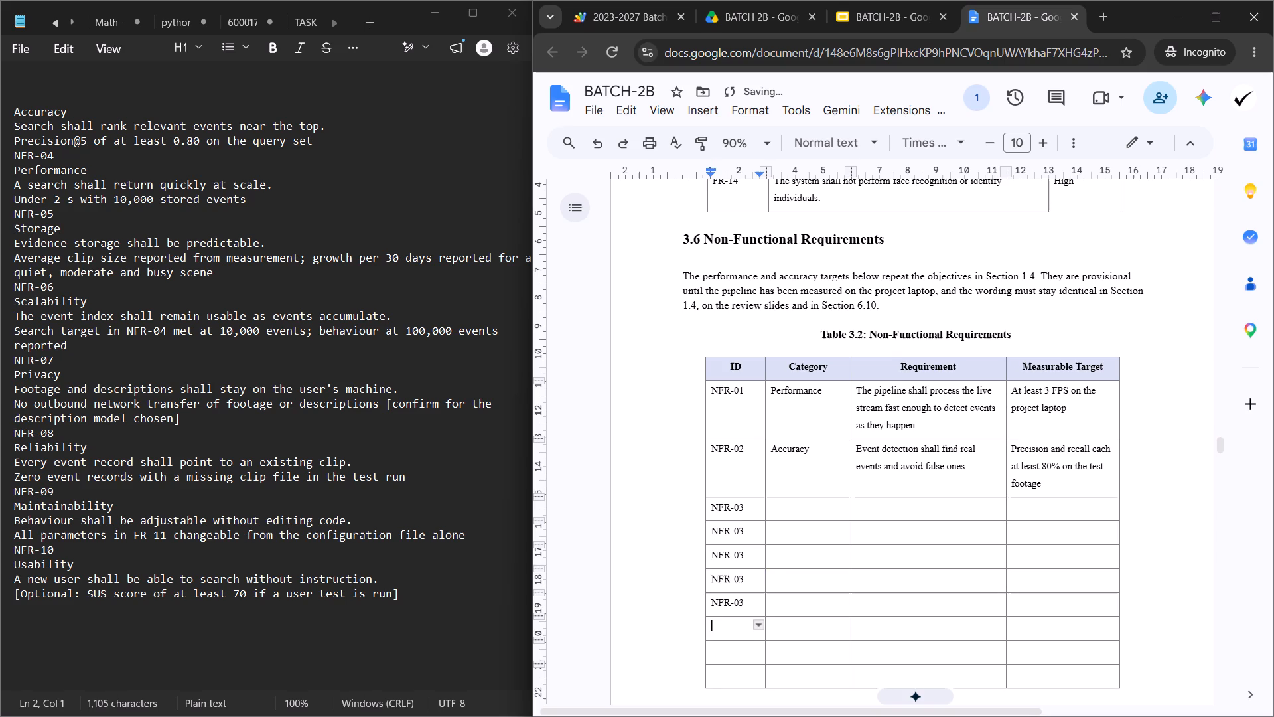
key(ctrl+v)
click(733, 657)
key(ctrl+v)
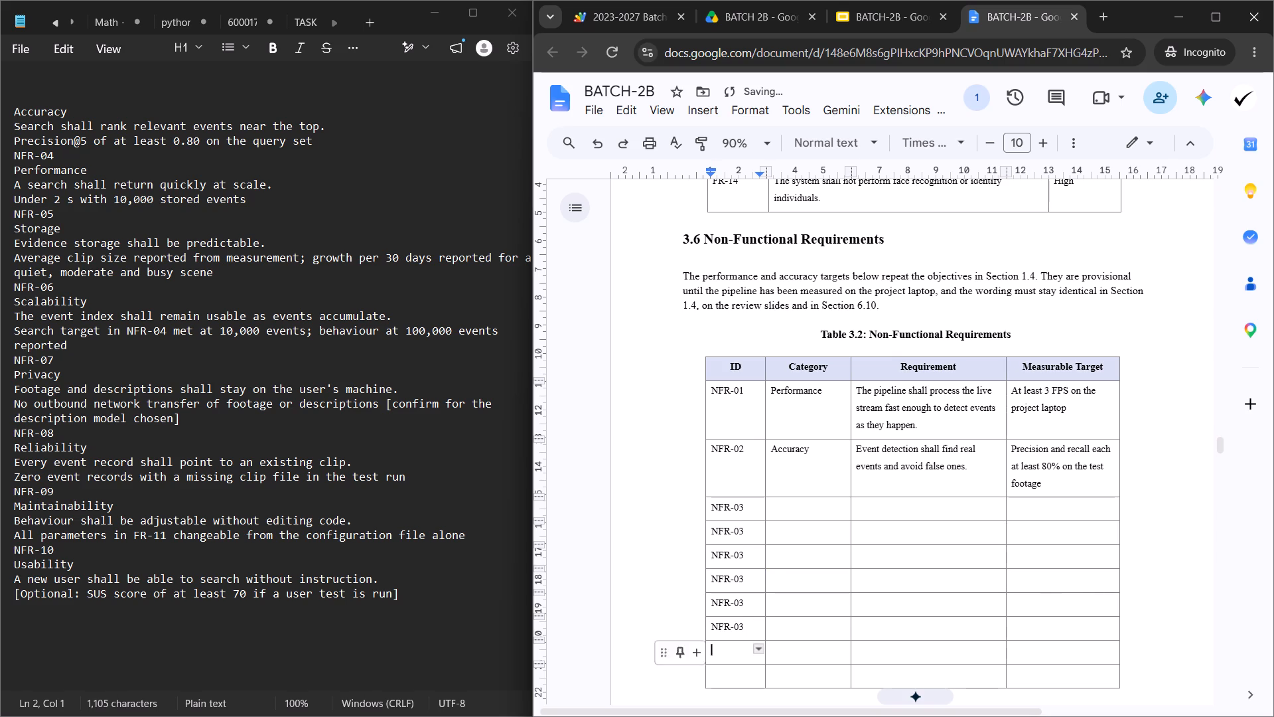
click(733, 676)
key(ctrl+v)
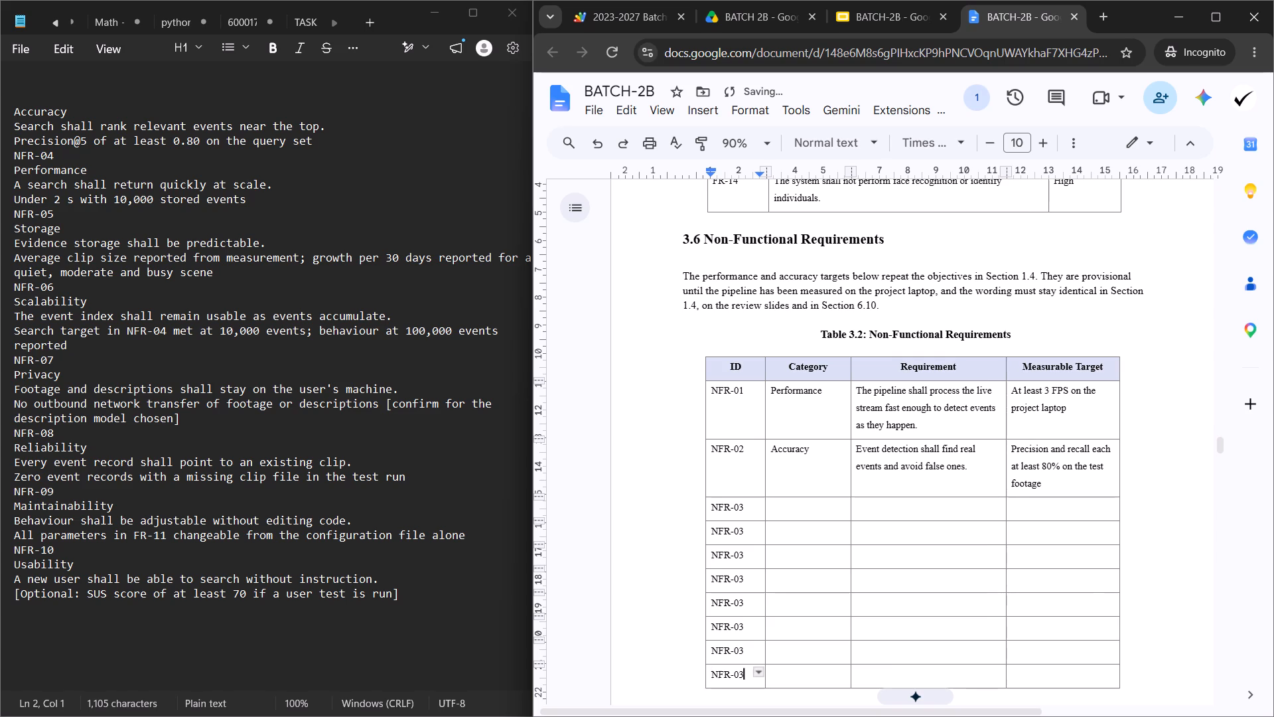
Renumber the seven duplicate IDs below the first NFR-03 row in sequence as NFR-04 through NFR-10.
click(748, 511)
key(Down)
key(BackSpace)
key(4)
key(Down)
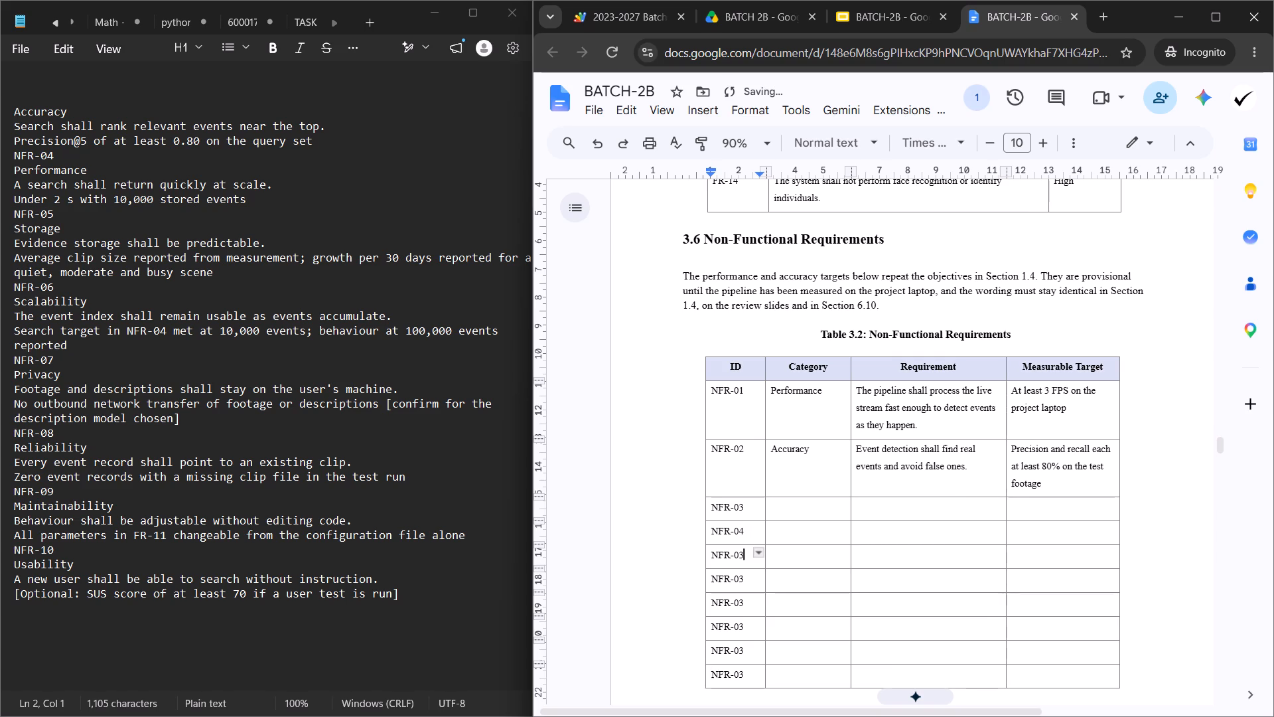
key(BackSpace)
key(5)
key(Down)
key(BackSpace)
key(6)
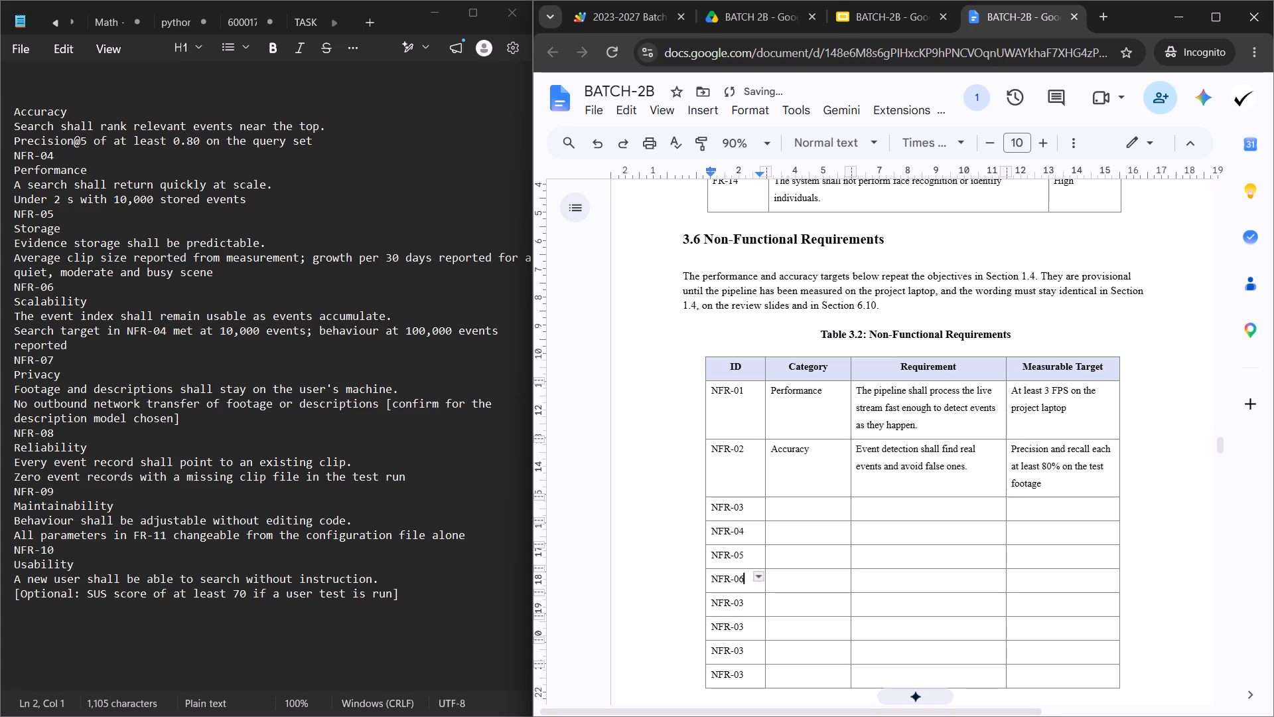
key(Down)
key(BackSpace)
key(7)
key(Down)
key(BackSpace)
key(8)
key(Down)
key(BackSpace)
key(9)
key(Down)
key(BackSpace)
key(BackSpace)
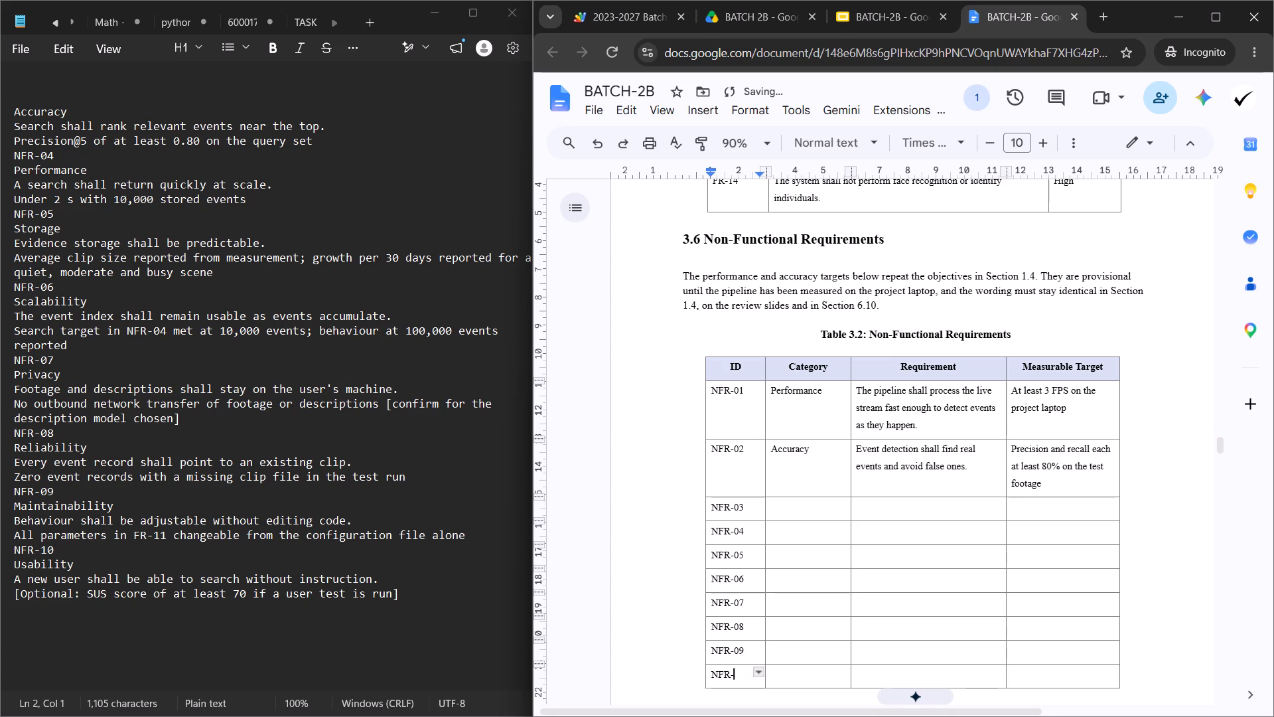
text(10)
Move "Accuracy" from Notepad into Table 3.2's NFR-03 Category cell.
double_click(42, 106)
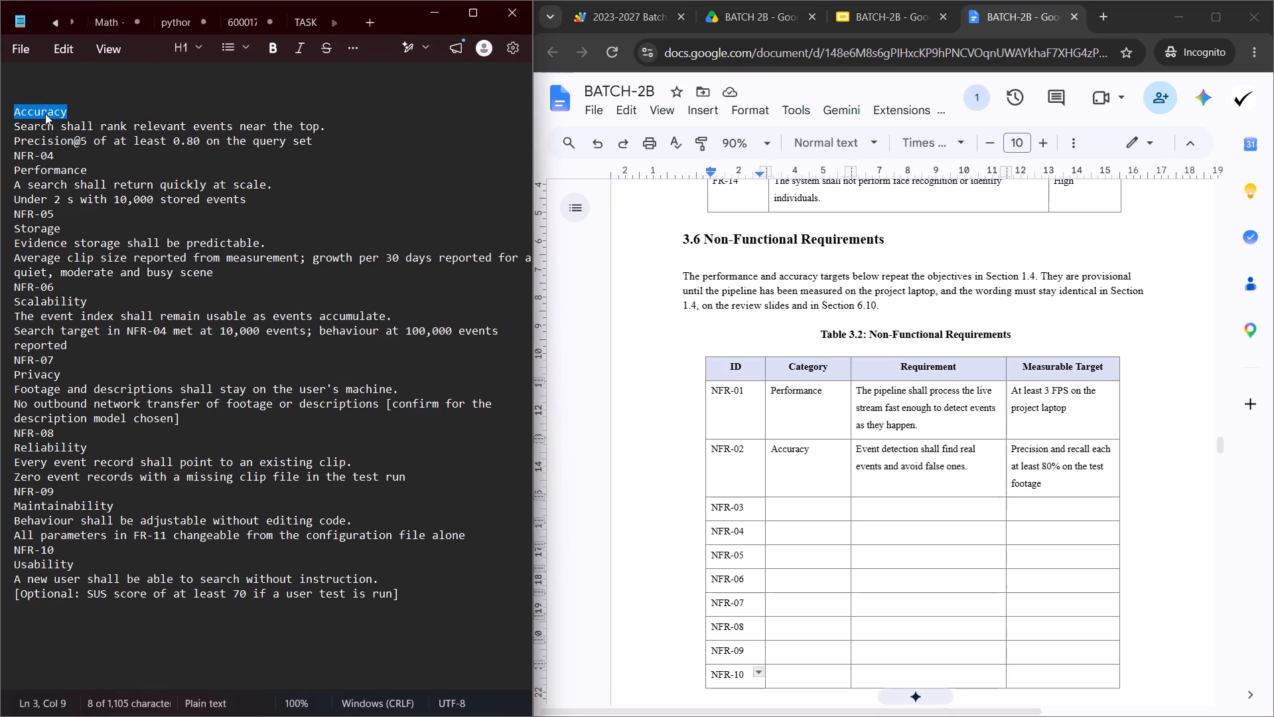
key(ctrl+x)
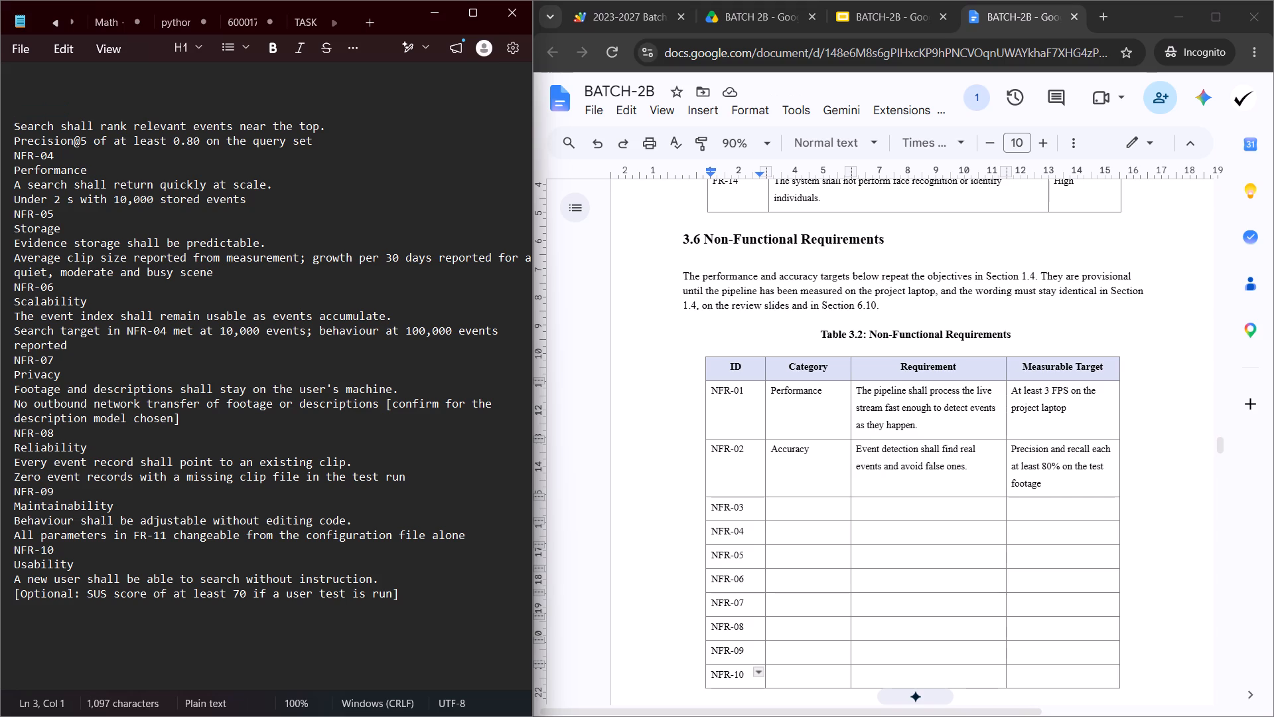
click(782, 505)
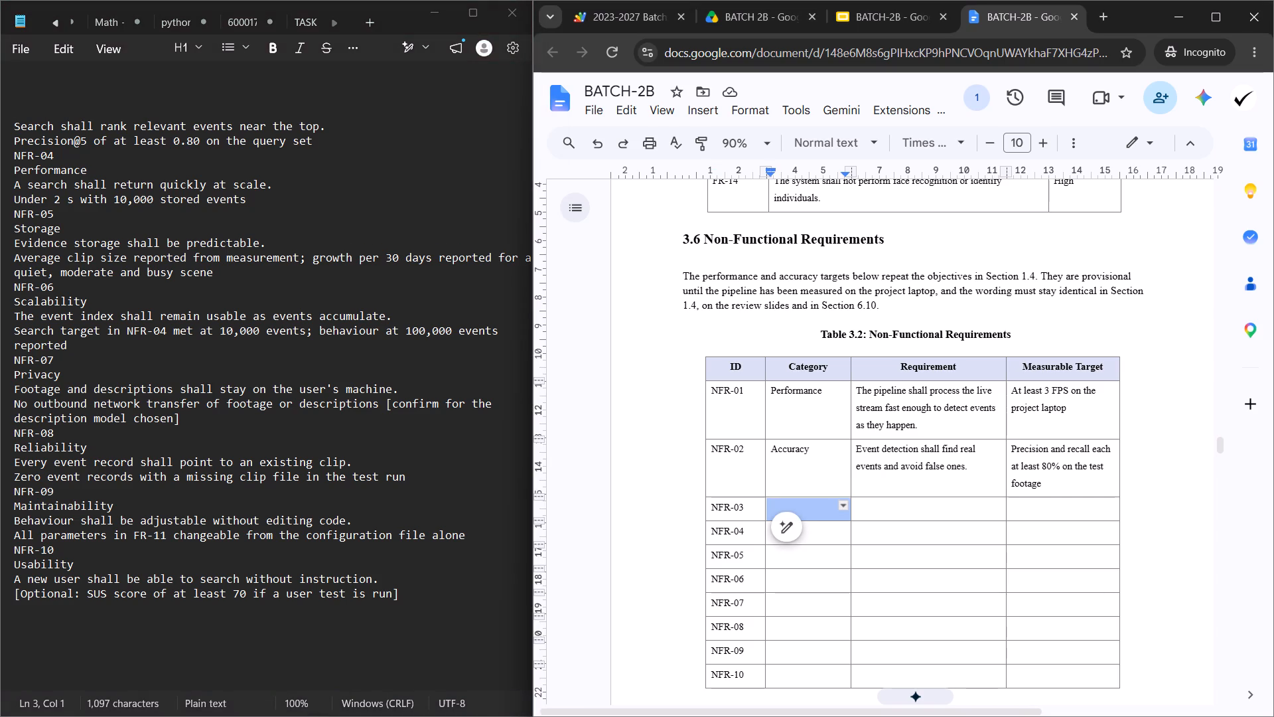
click(801, 508)
key(ctrl+v)
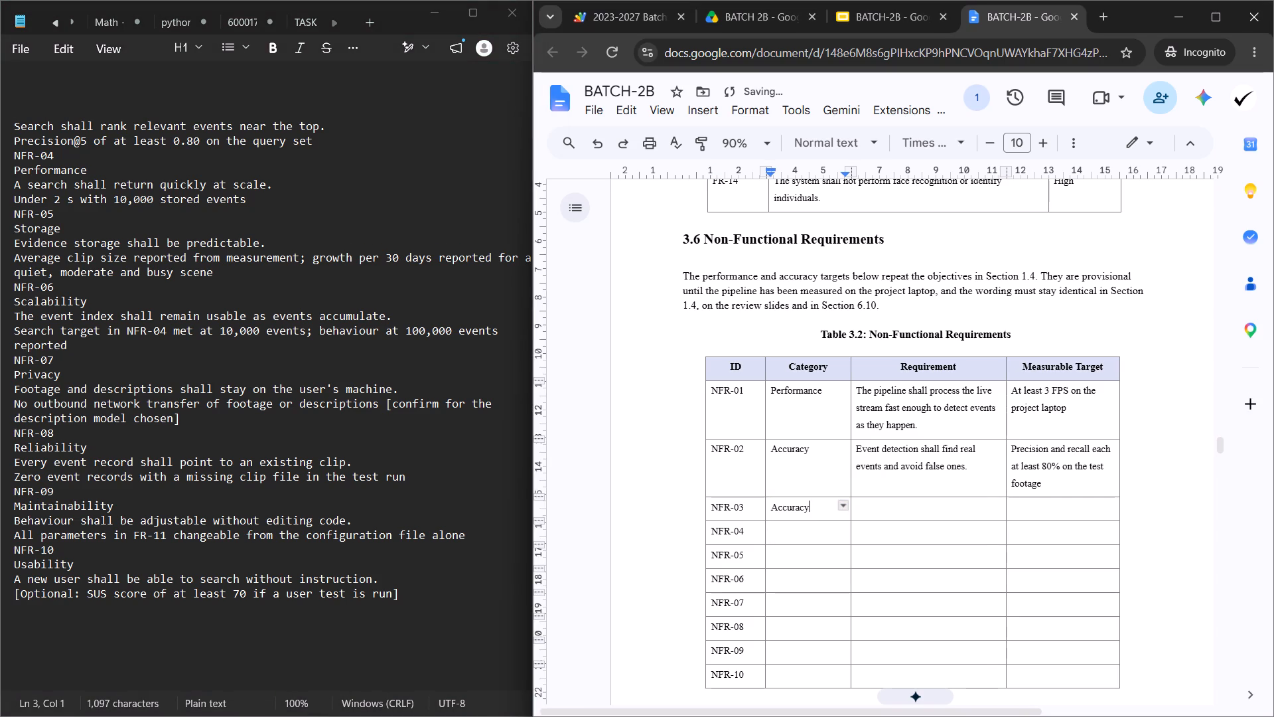
Move the NFR-03 requirement and "Precision@5" target lines together from Notepad into Table 3.2's NFR-03 Requirement cell.
drag(326, 141, 139, 137)
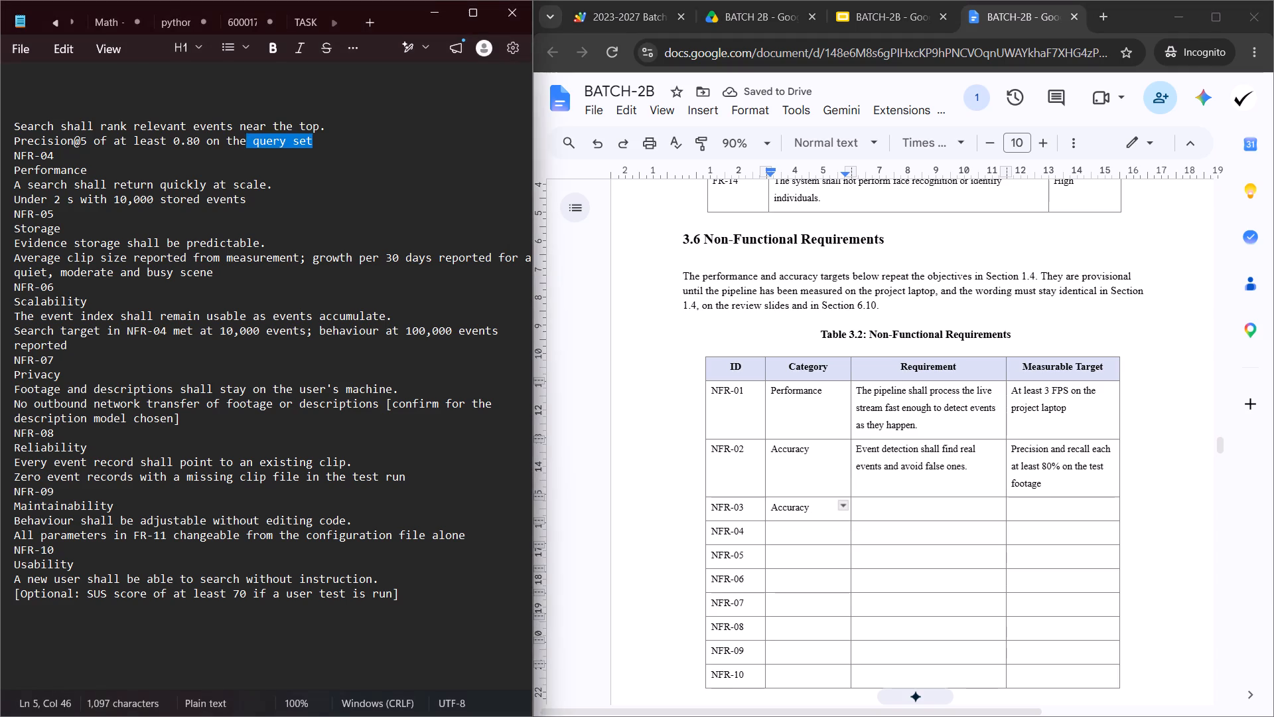
drag(139, 137, 0, 121)
key(ctrl+x)
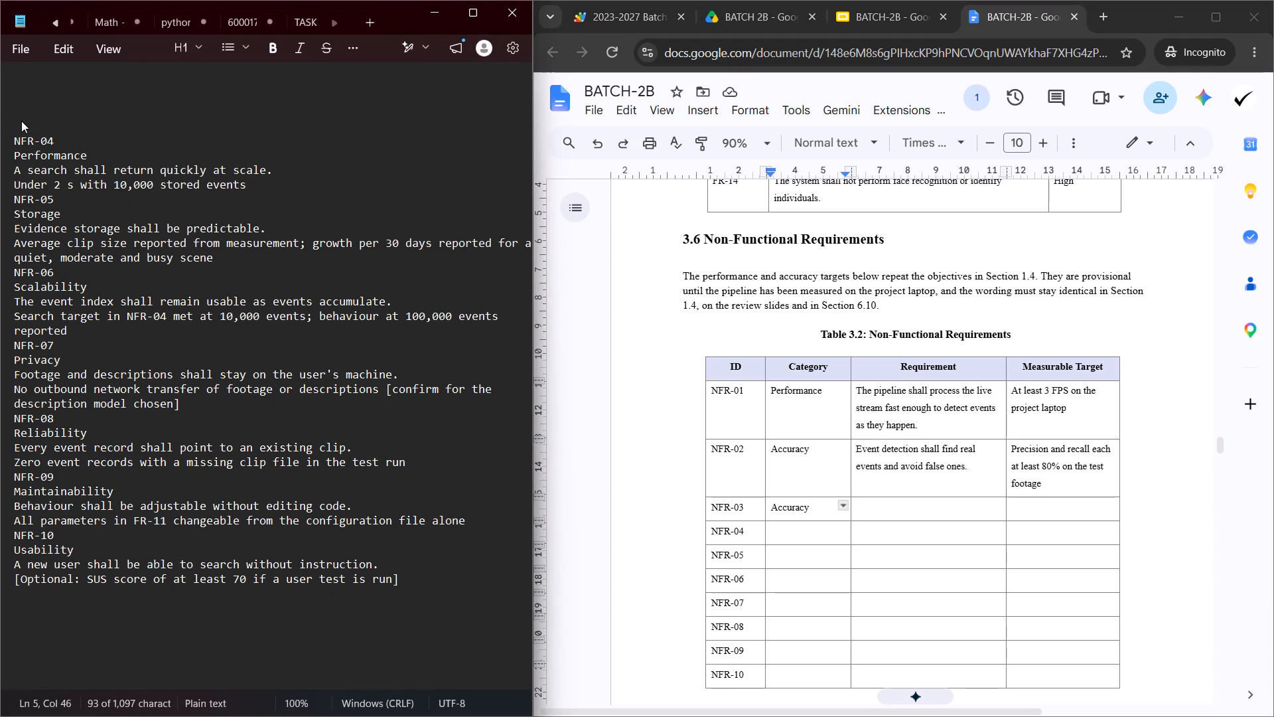
click(947, 511)
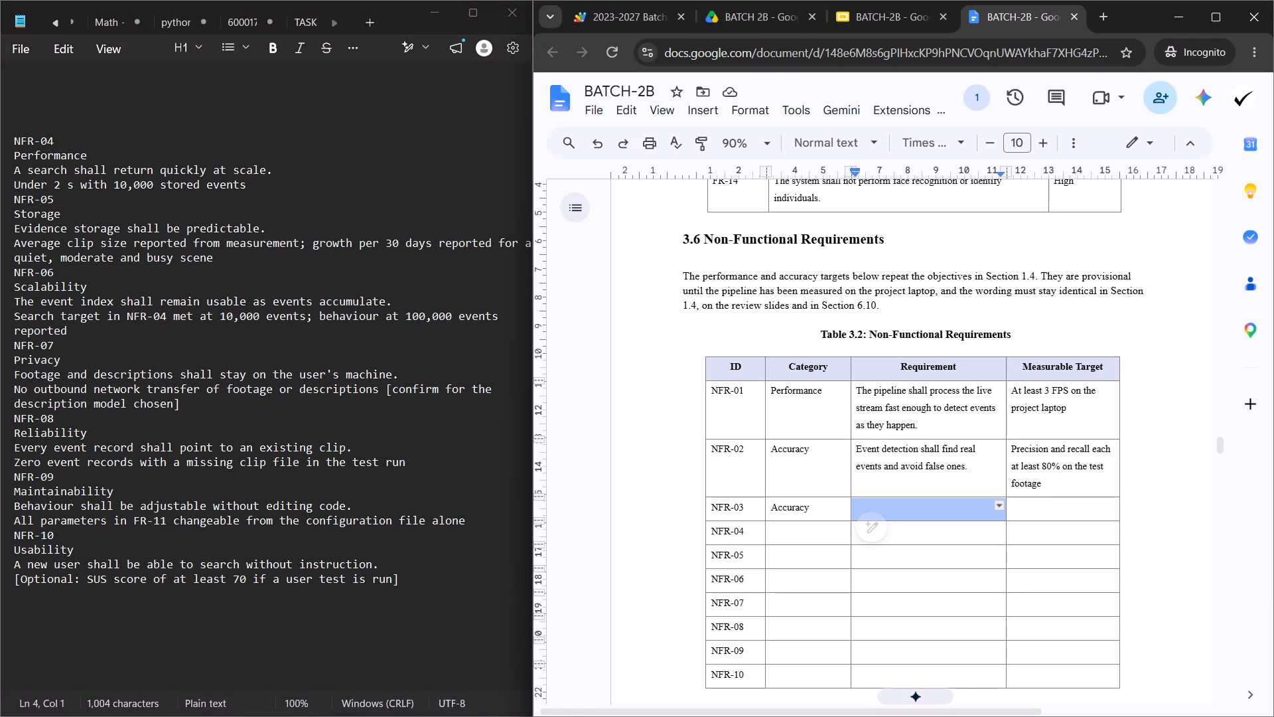
key(ctrl+v)
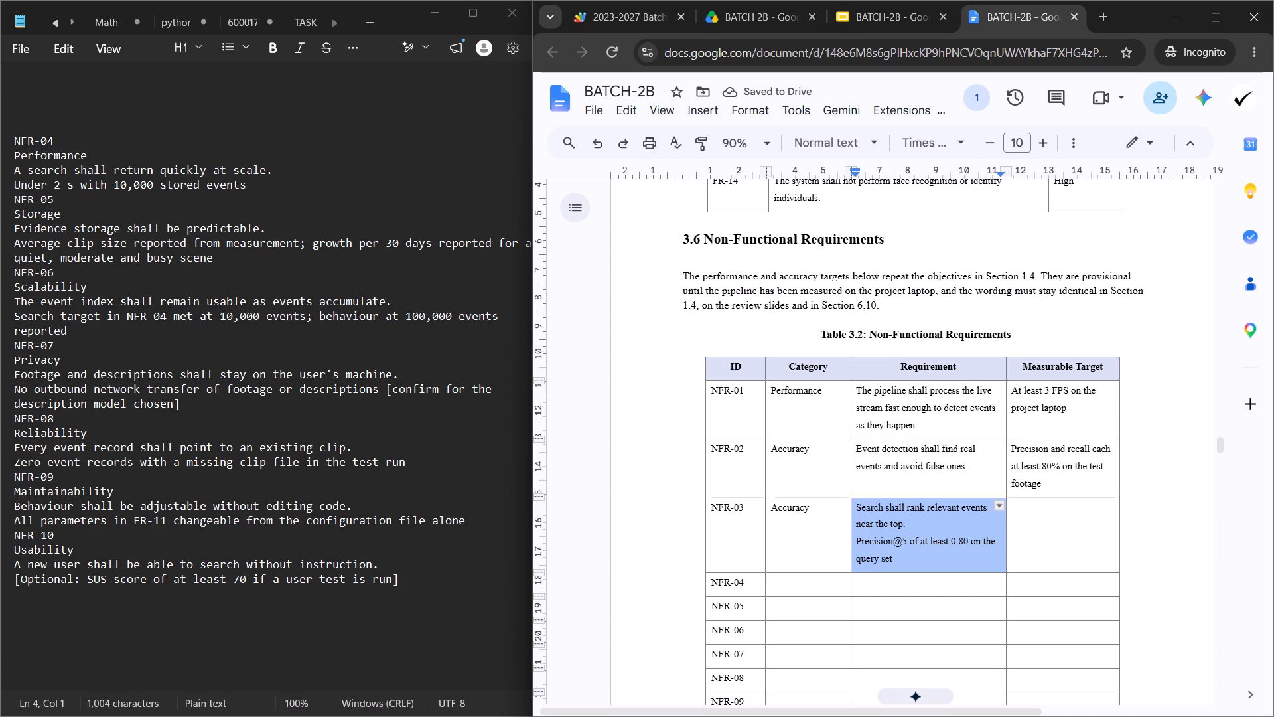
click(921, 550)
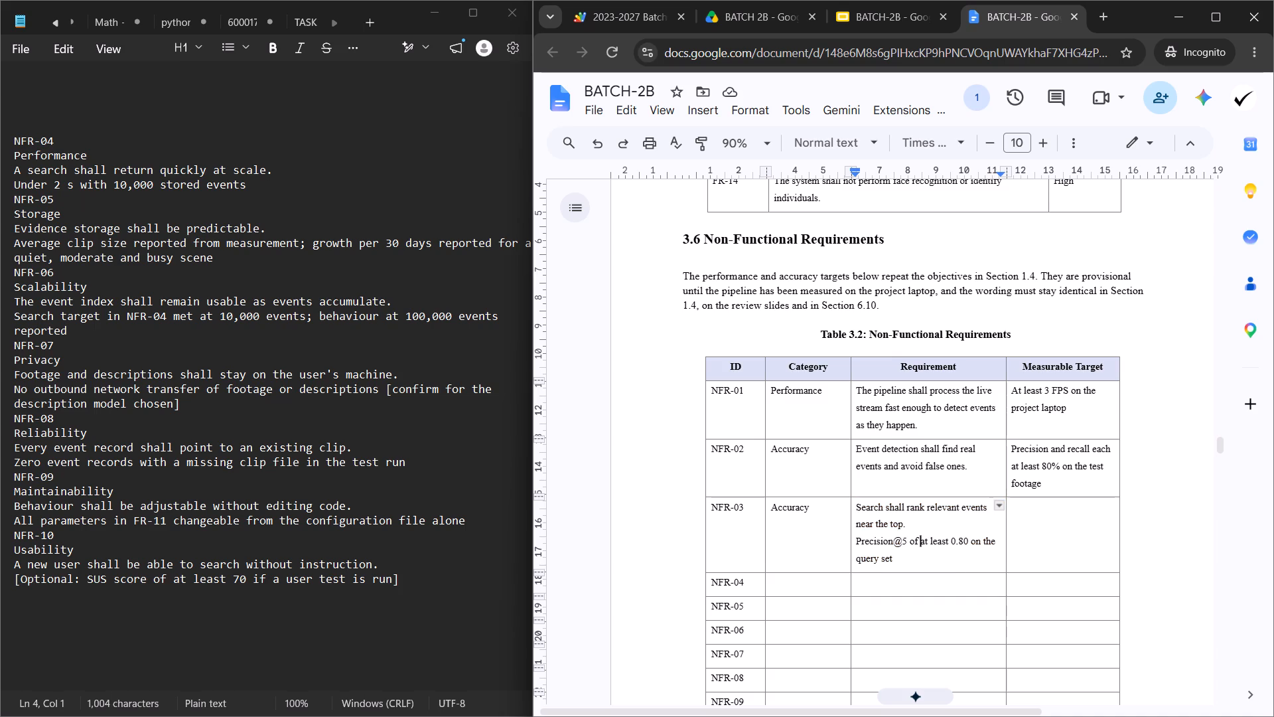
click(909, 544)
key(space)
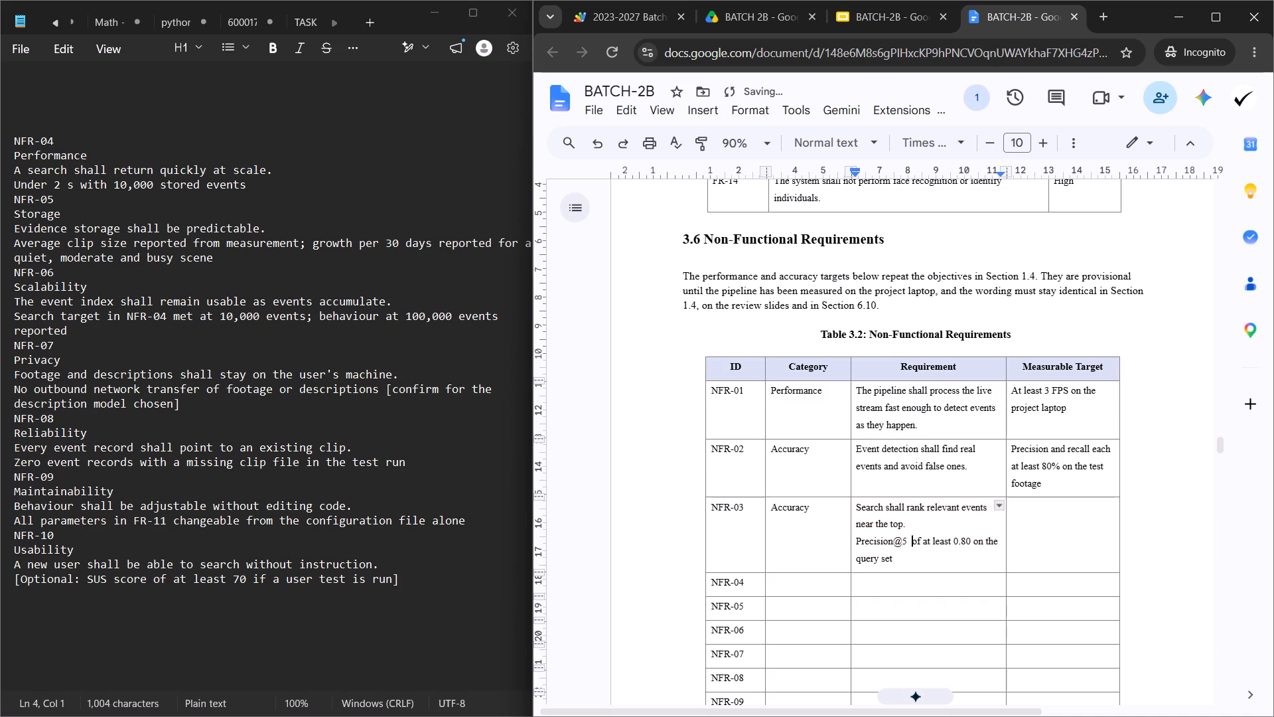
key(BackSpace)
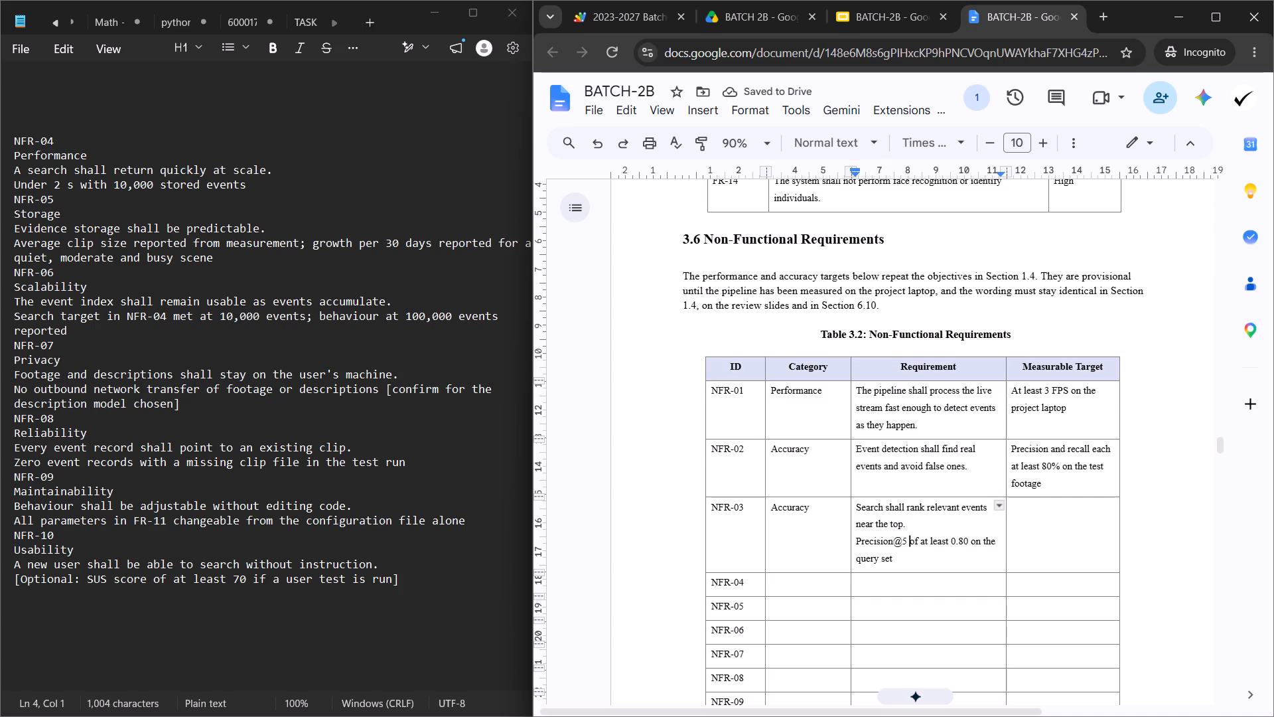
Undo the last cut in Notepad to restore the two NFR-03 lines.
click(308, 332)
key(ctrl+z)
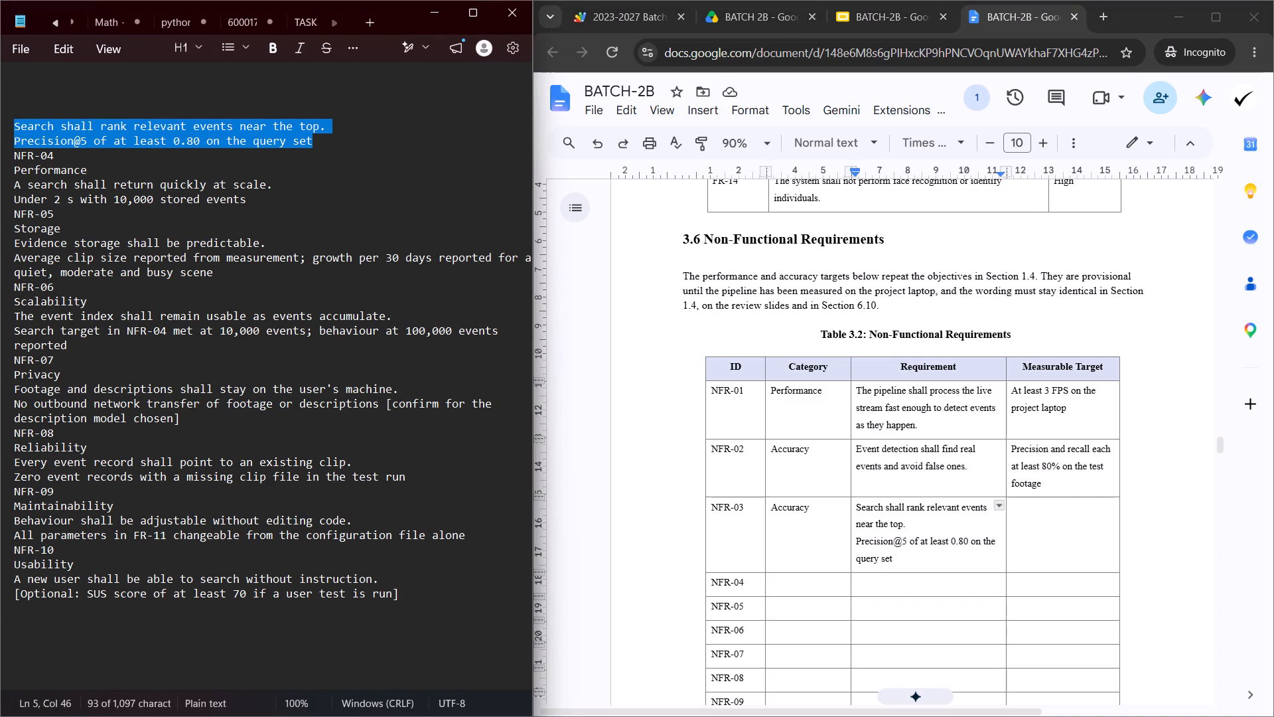
Move "Precision@5 of at least 0.80 on the query set" from NFR-03's Requirement cell to its Measurable Target cell, removing the leftover blank line.
drag(898, 562, 857, 551)
click(857, 551)
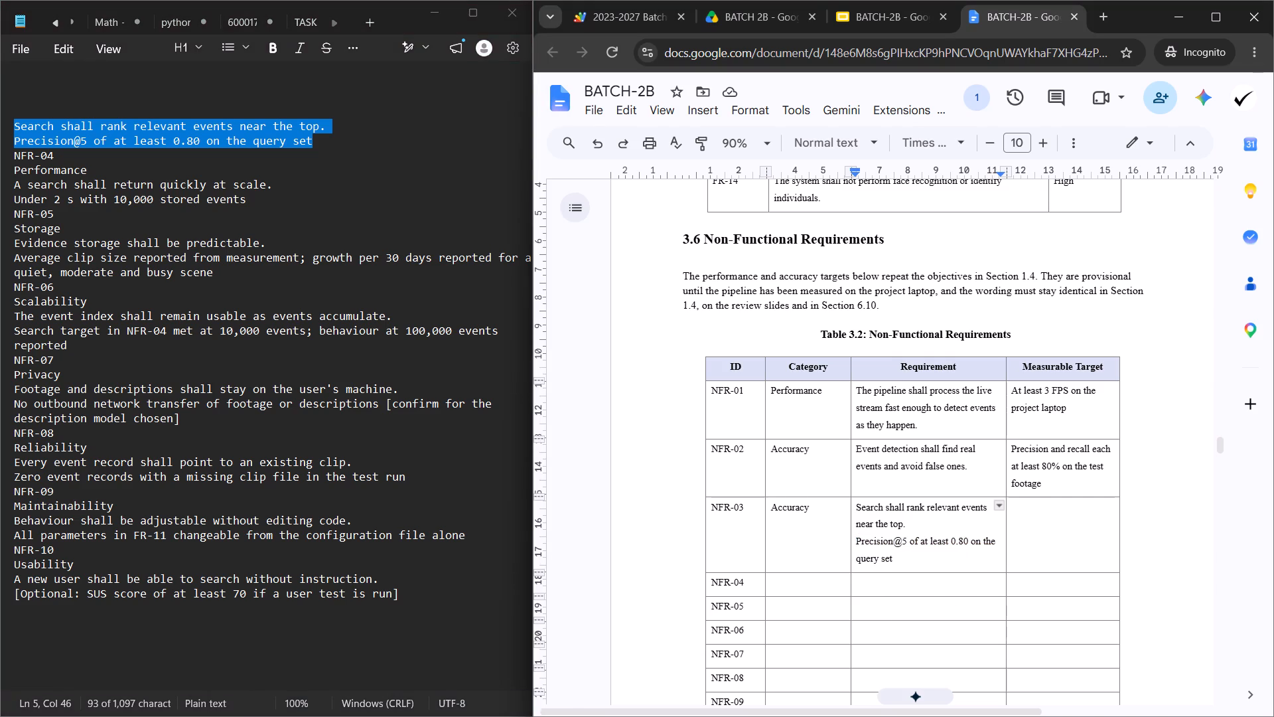
drag(904, 562, 859, 549)
key(ctrl+x)
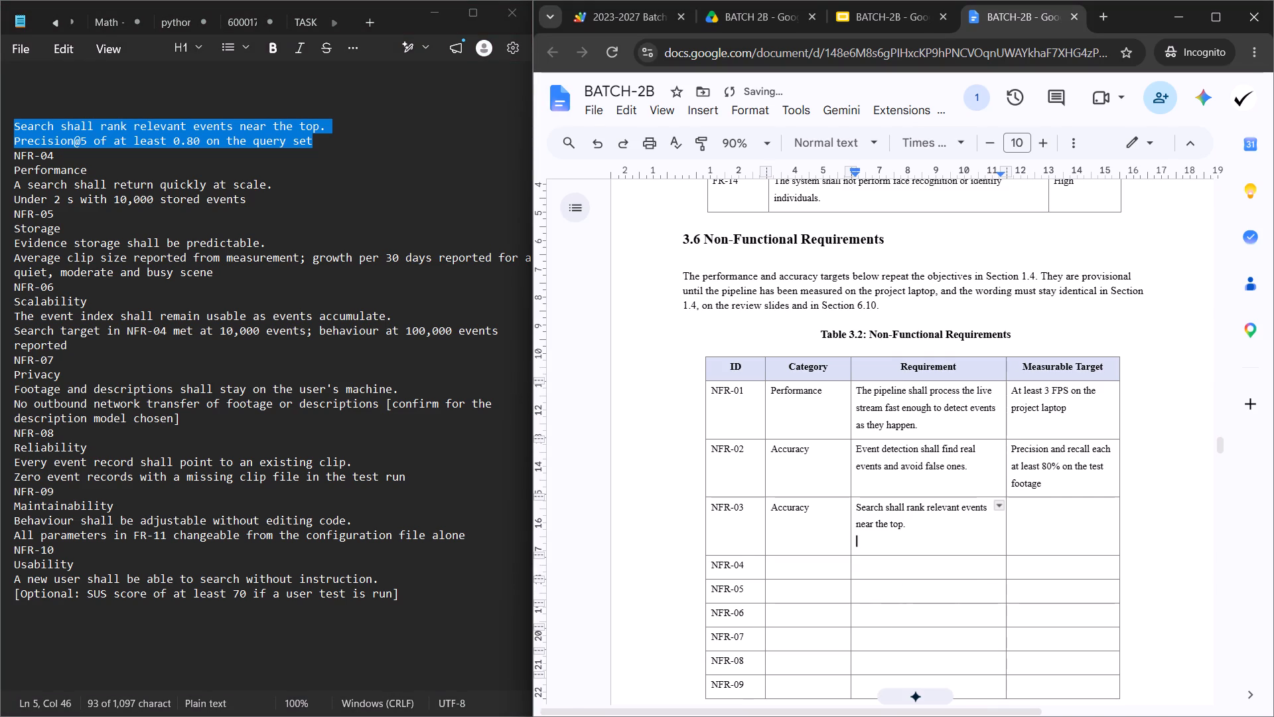
key(BackSpace)
click(1038, 515)
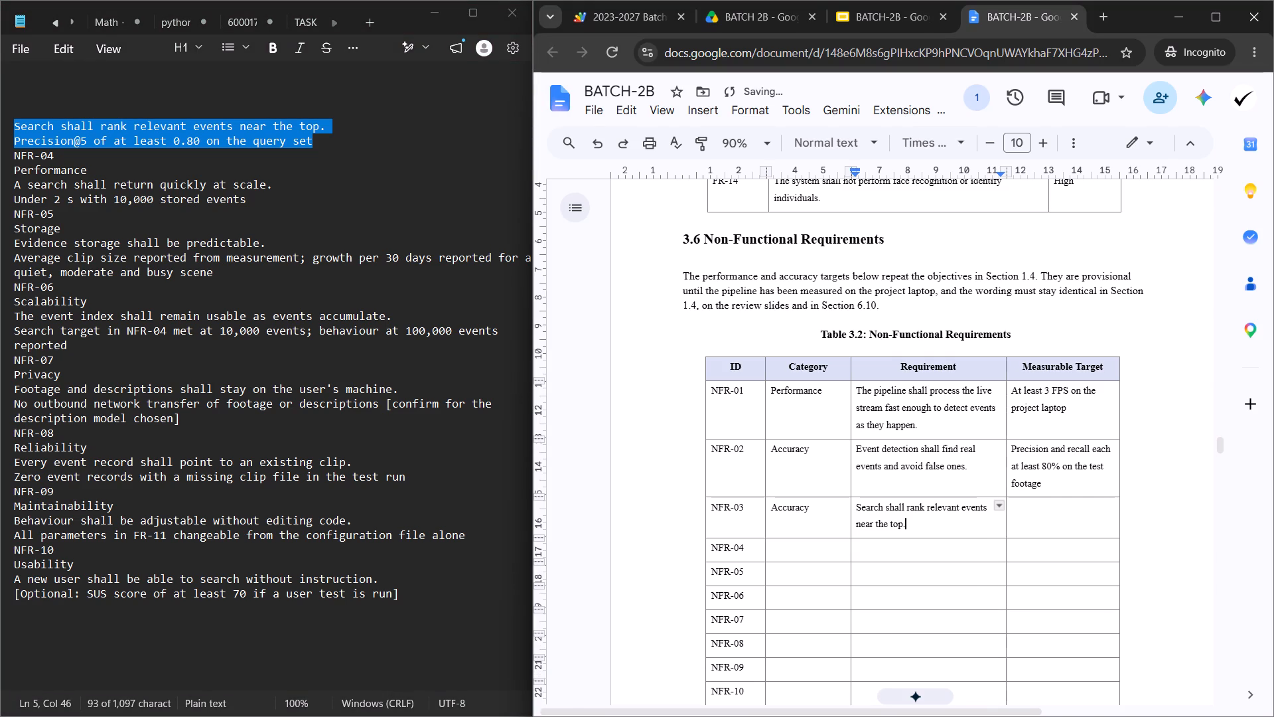
key(ctrl+v)
Delete the already transferred NFR-03 lines and the extra blank lines above NFR-04 in Notepad.
triple_click(202, 143)
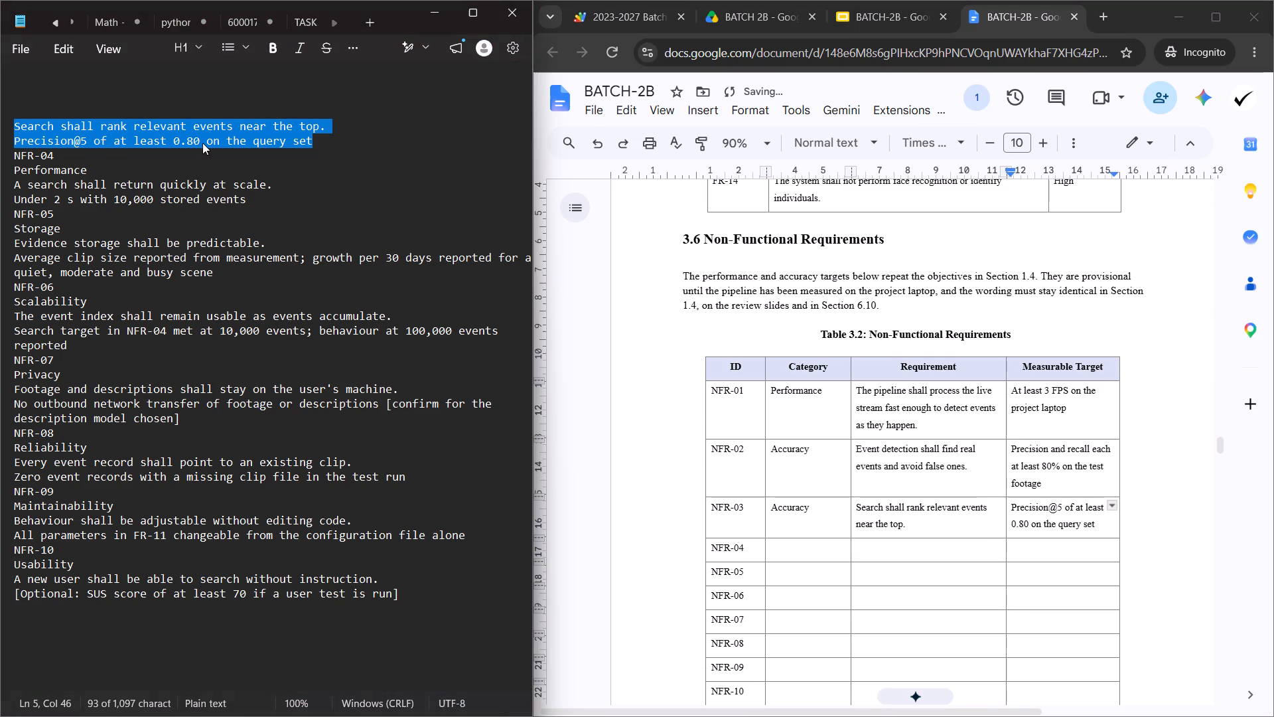
key(BackSpace)
key(BackSpace)
key(BackSpace)
key(BackSpace)
key(BackSpace)
key(BackSpace)
key(BackSpace)
key(BackSpace)
key(BackSpace)
key(BackSpace)
key(BackSpace)
key(BackSpace)
key(BackSpace)
key(BackSpace)
key(BackSpace)
key(BackSpace)
key(BackSpace)
key(BackSpace)
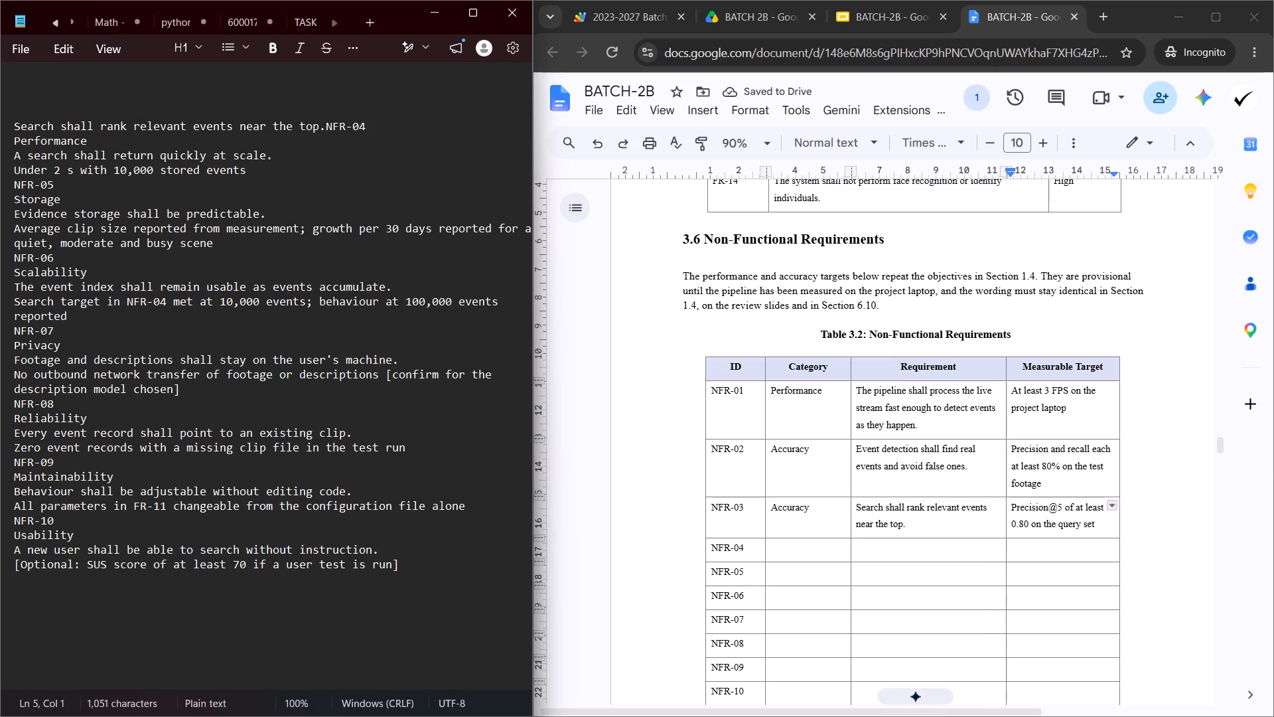
key(BackSpace)
key(BackSpace)
key(BackSpace)
key(BackSpace)
key(BackSpace)
key(BackSpace)
key(BackSpace)
key(BackSpace)
key(BackSpace)
key(BackSpace)
key(BackSpace)
key(BackSpace)
key(BackSpace)
key(BackSpace)
key(BackSpace)
key(BackSpace)
key(BackSpace)
key(BackSpace)
key(BackSpace)
key(BackSpace)
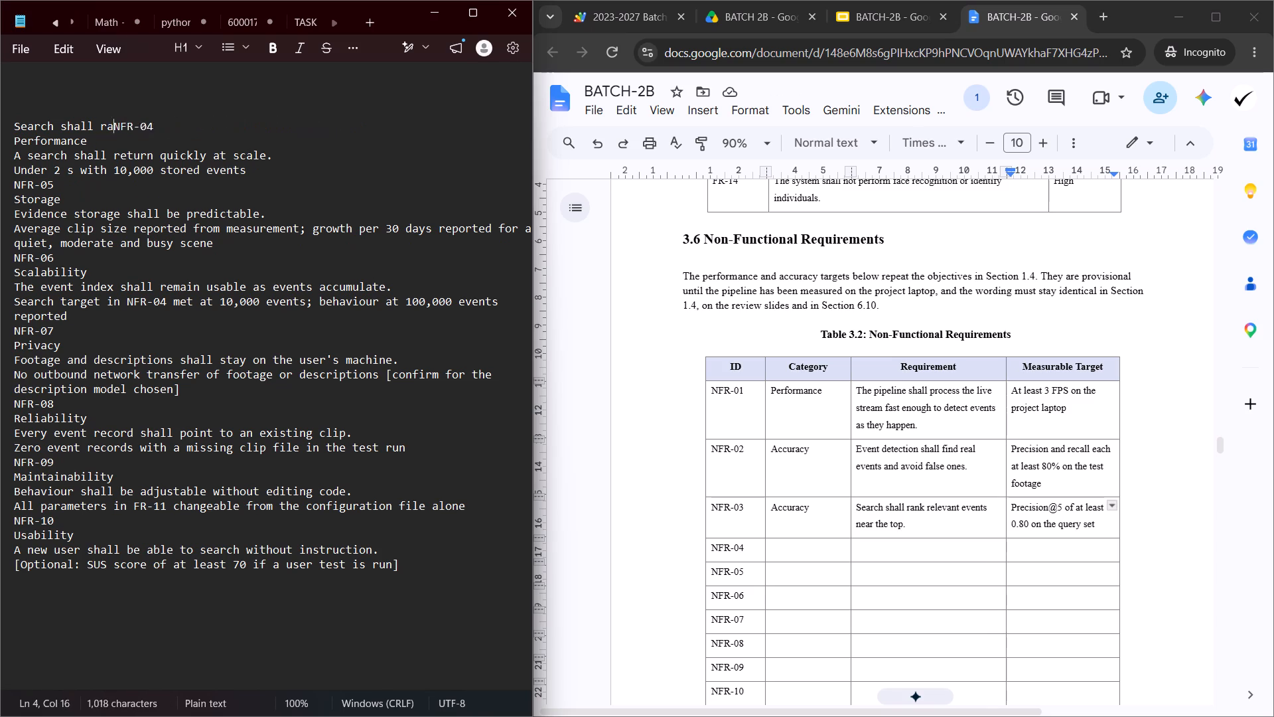
key(BackSpace)
key(BackSpace)
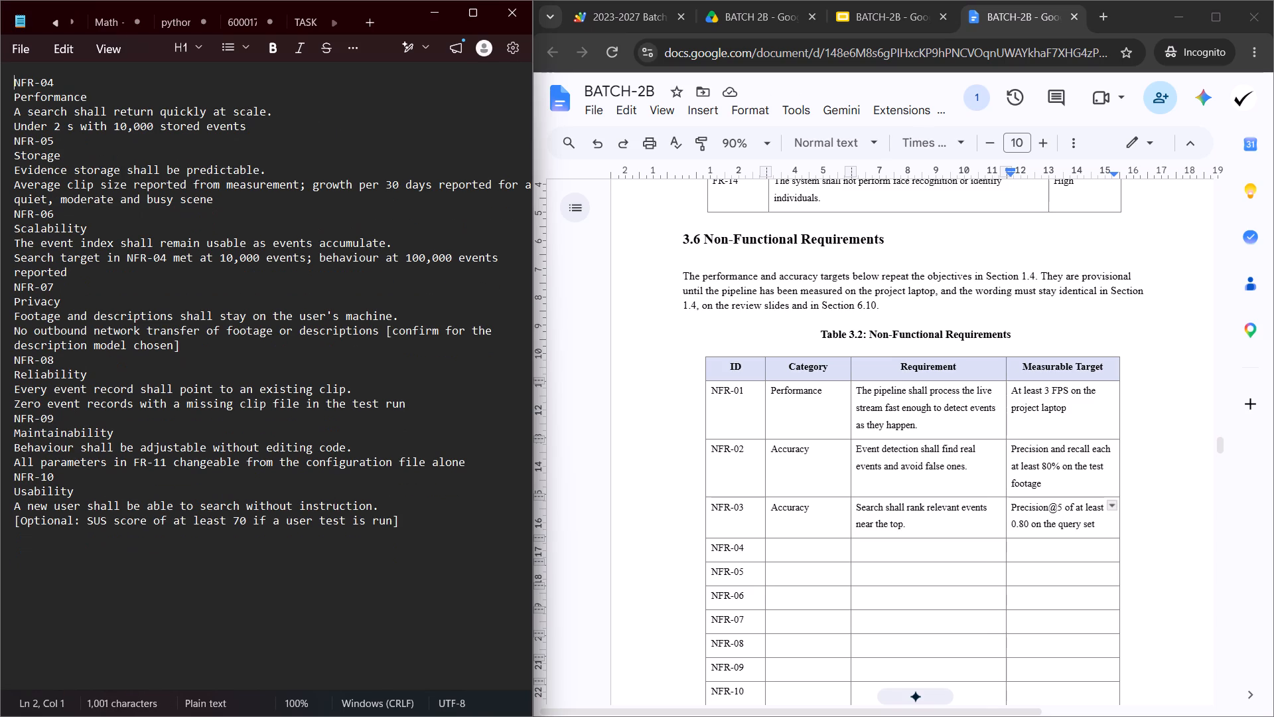
Move "Performance" from Notepad into Table 3.2's NFR-04 Category cell.
double_click(76, 96)
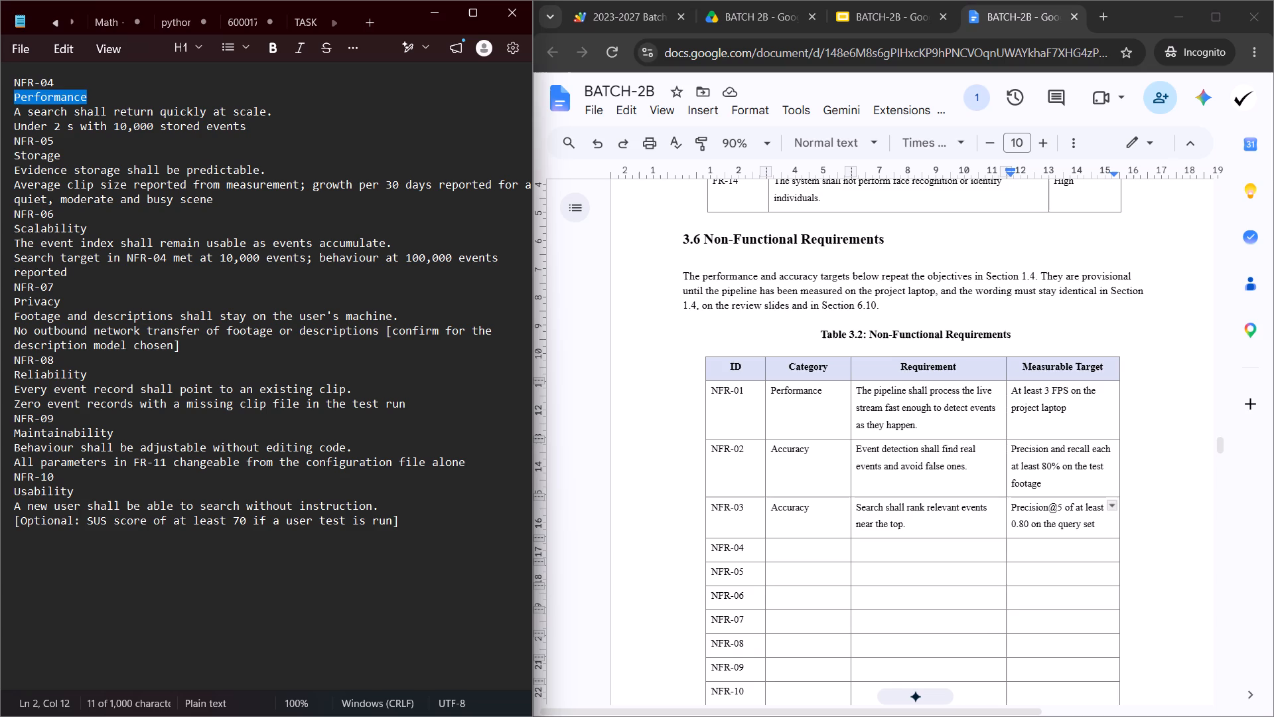
key(ctrl+x)
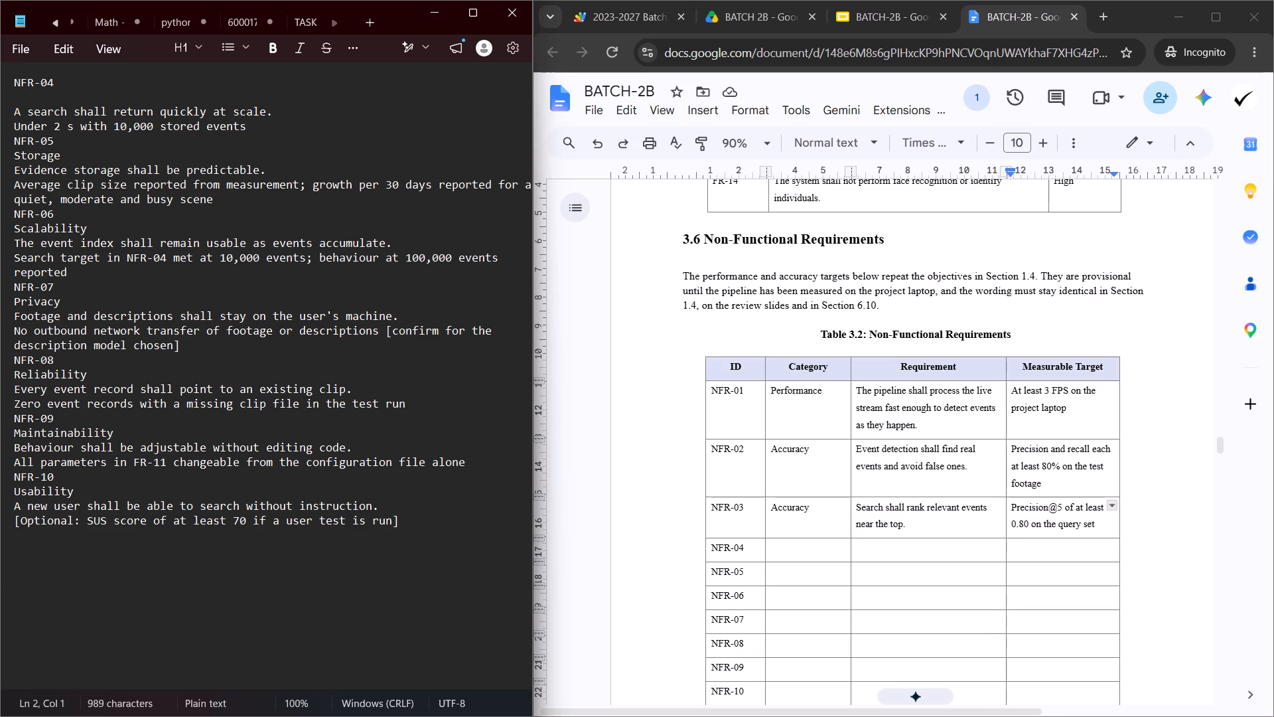
click(816, 559)
click(805, 550)
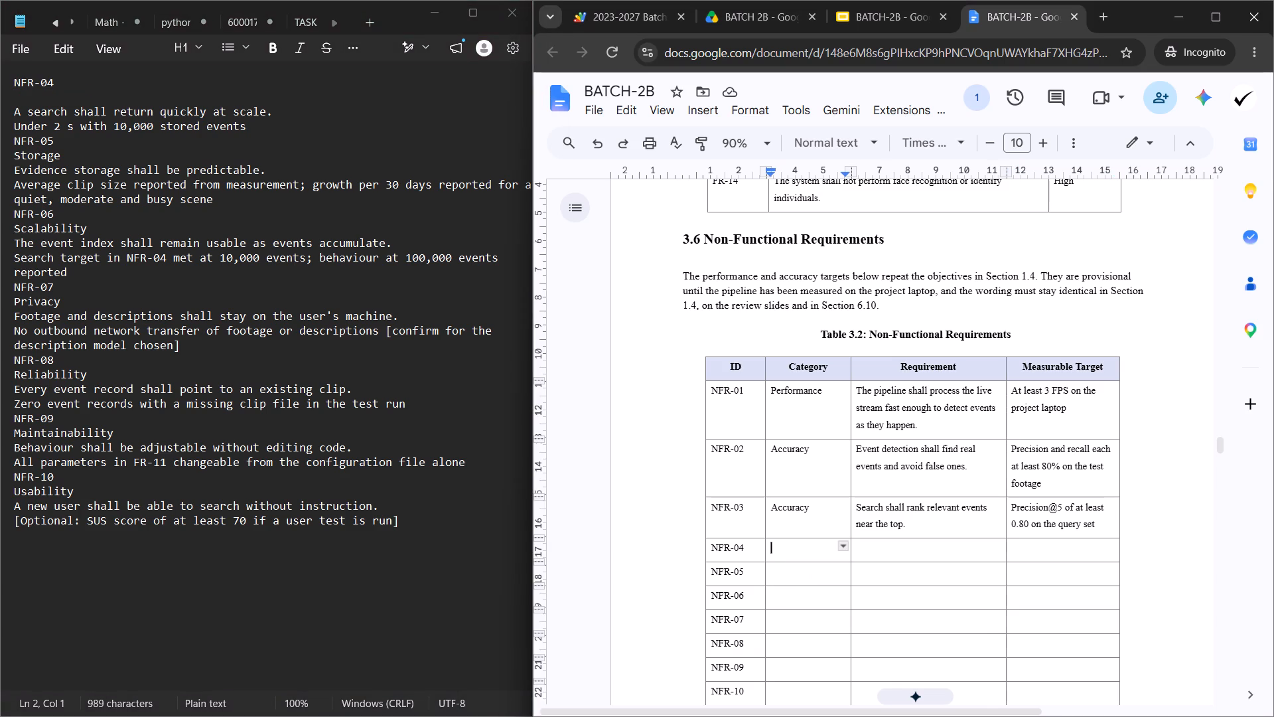
key(ctrl+v)
Move "A search shall return quickly at scale." from Notepad into the NFR-04 Requirement cell and remove the trailing blank lines.
triple_click(157, 108)
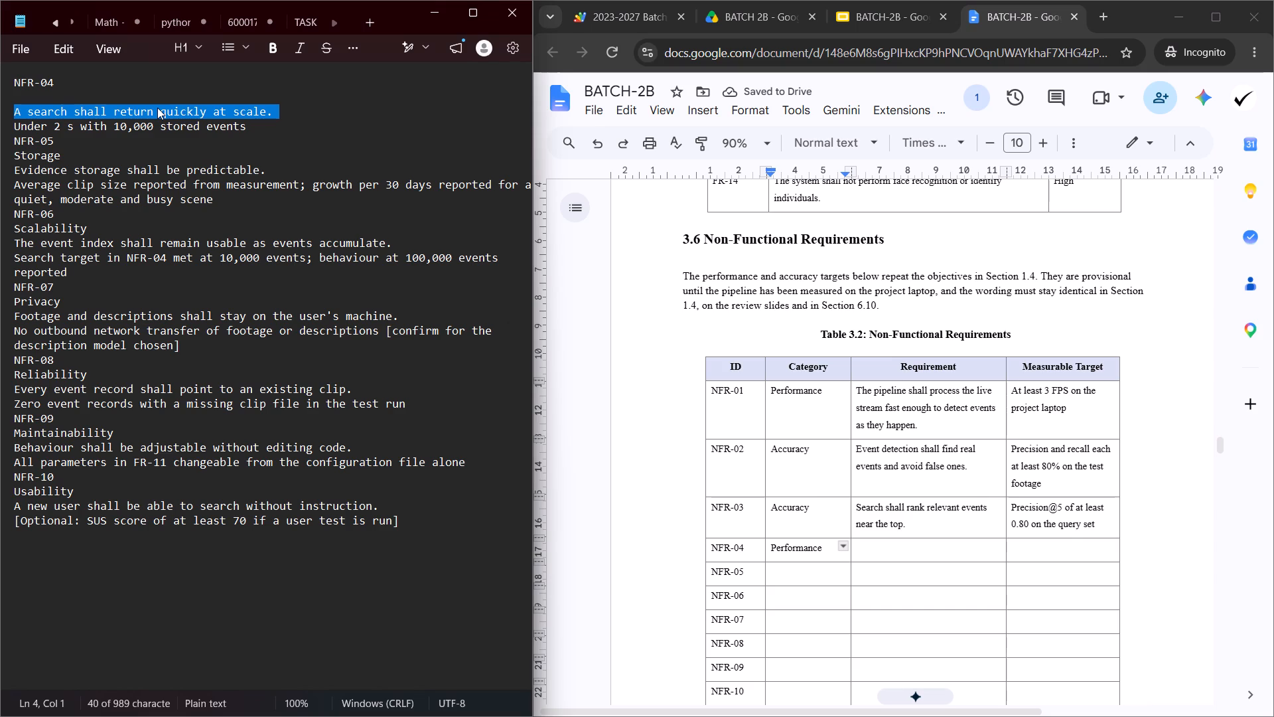
key(ctrl+x)
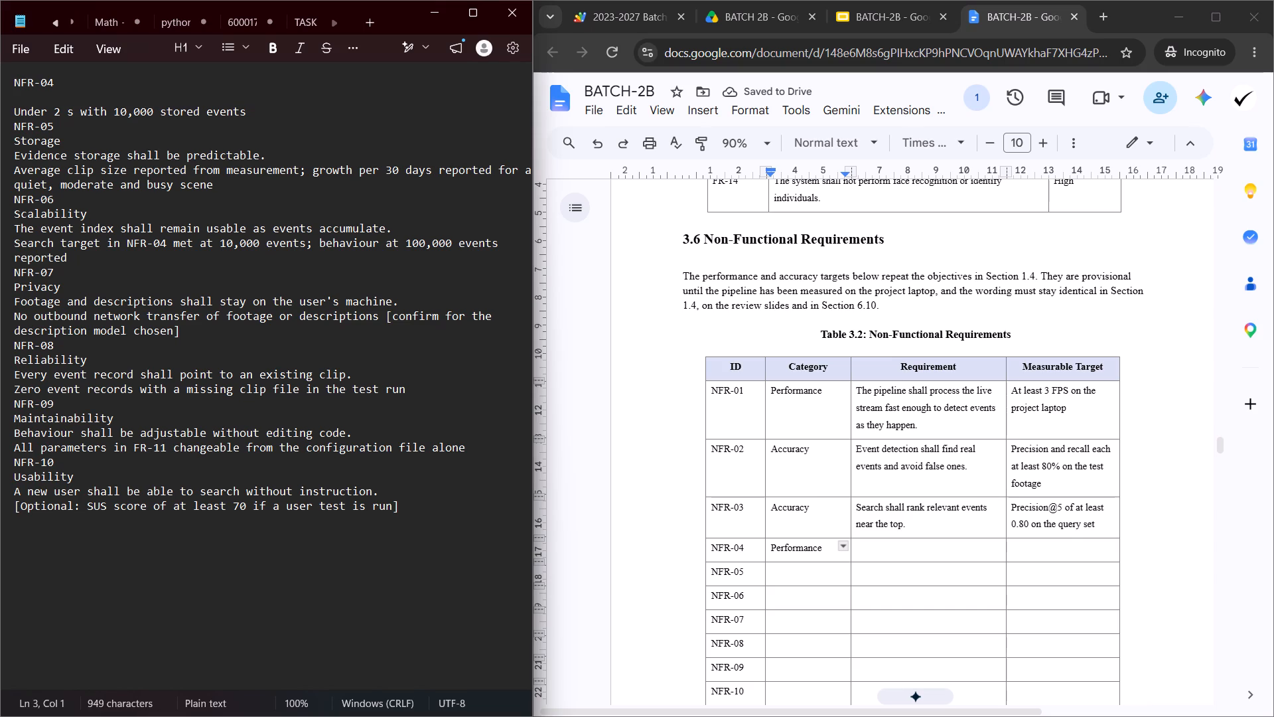
click(902, 551)
click(900, 549)
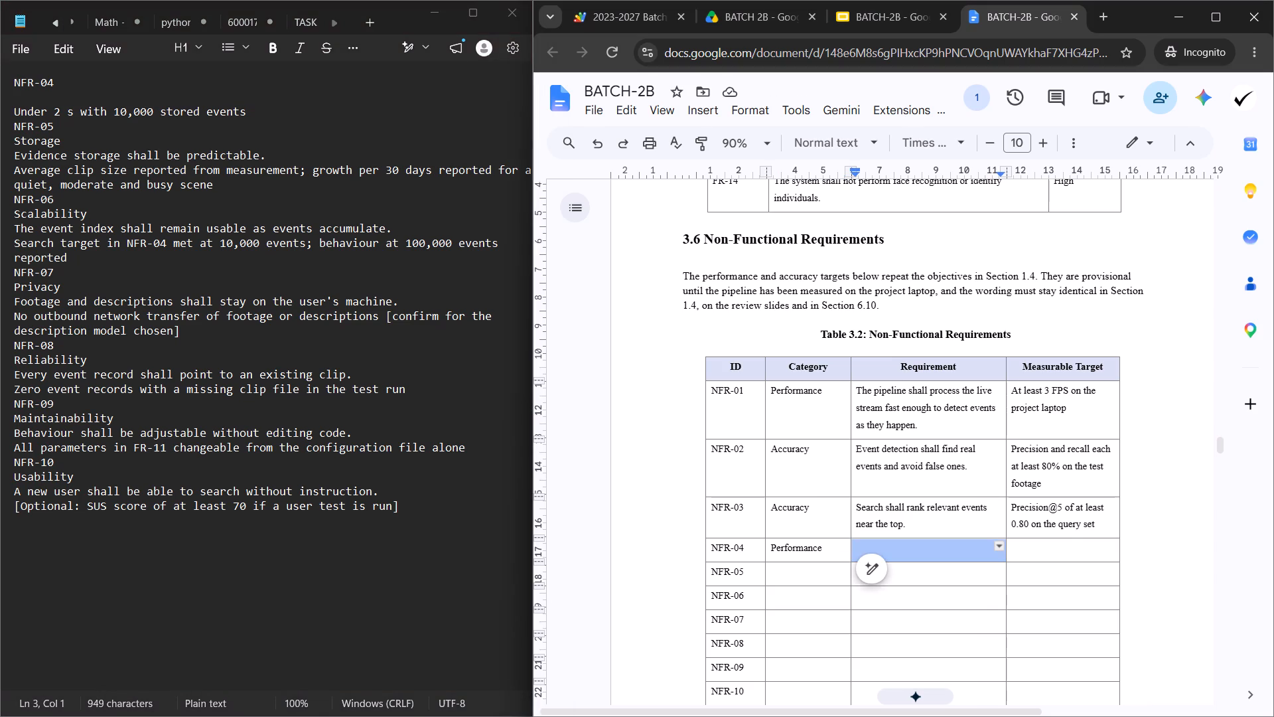
key(ctrl+v)
key(BackSpace)
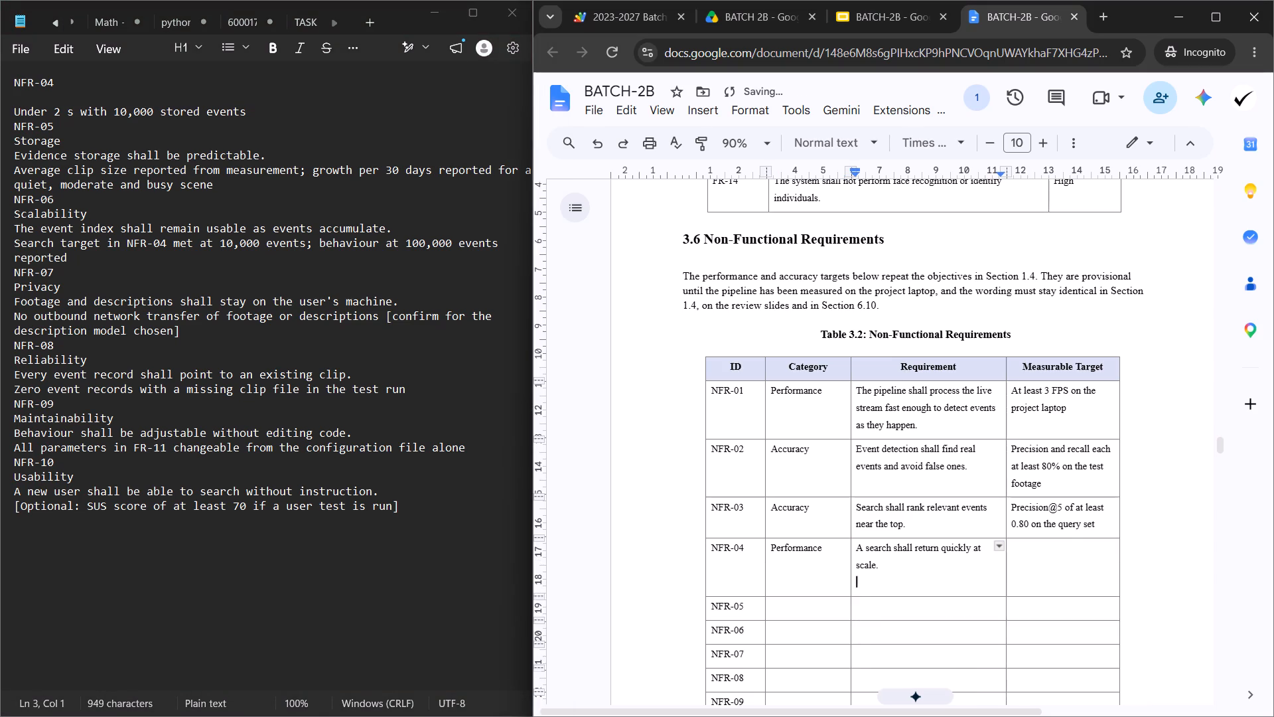
key(BackSpace)
Move "Under 2 s with 10,000 stored events" from Notepad into the NFR-04 Measurable Target cell and remove the trailing blank lines.
scroll(902, 536, down, 7)
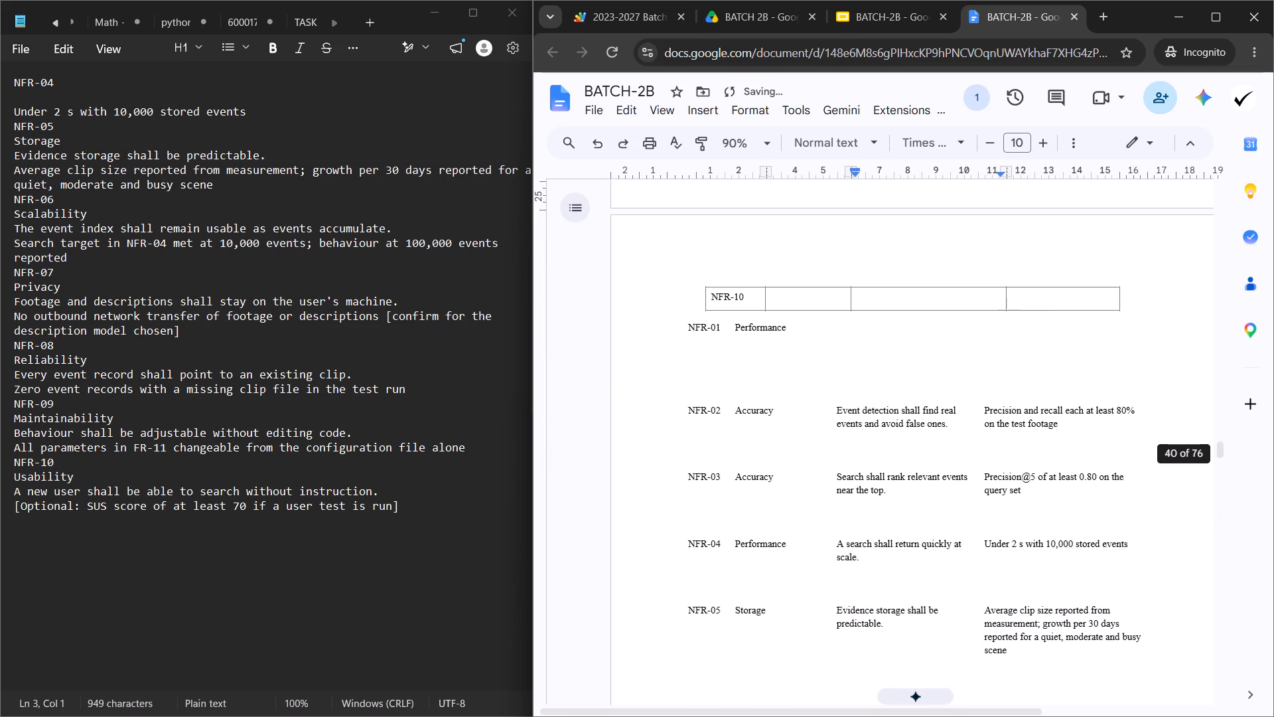
scroll(906, 600, up, 2)
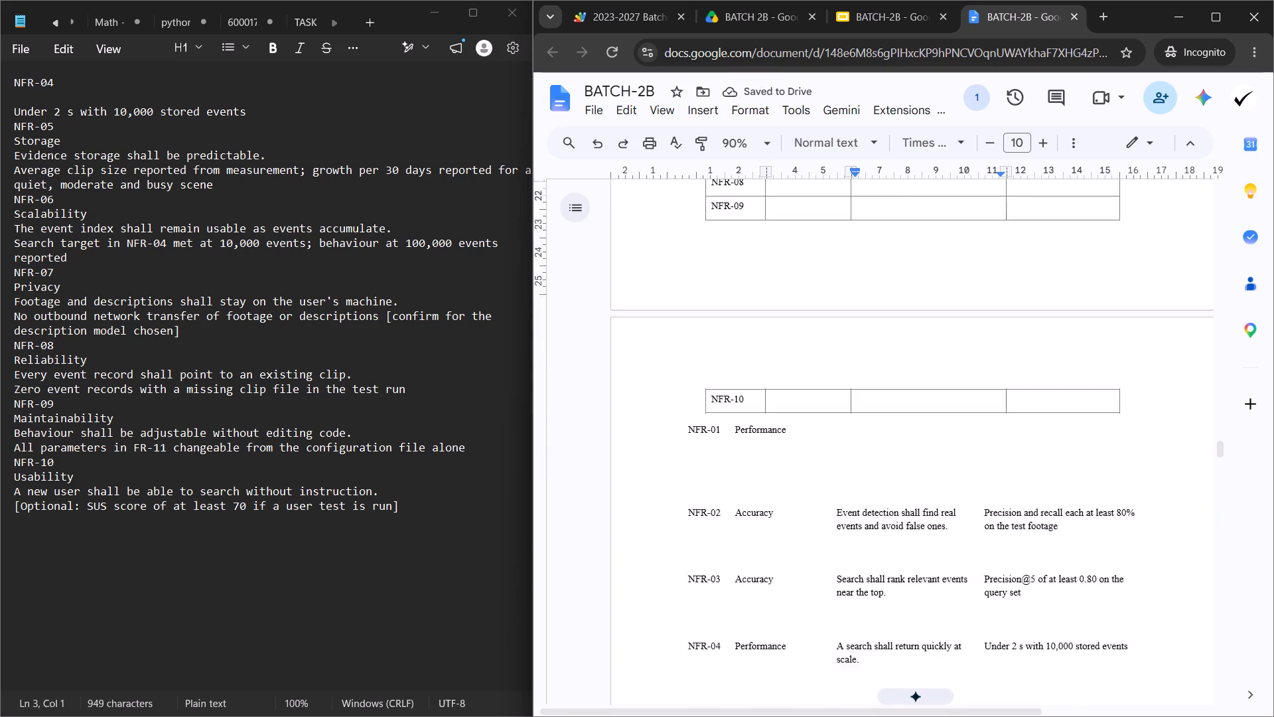
scroll(906, 600, up, 3)
scroll(902, 594, down, 4)
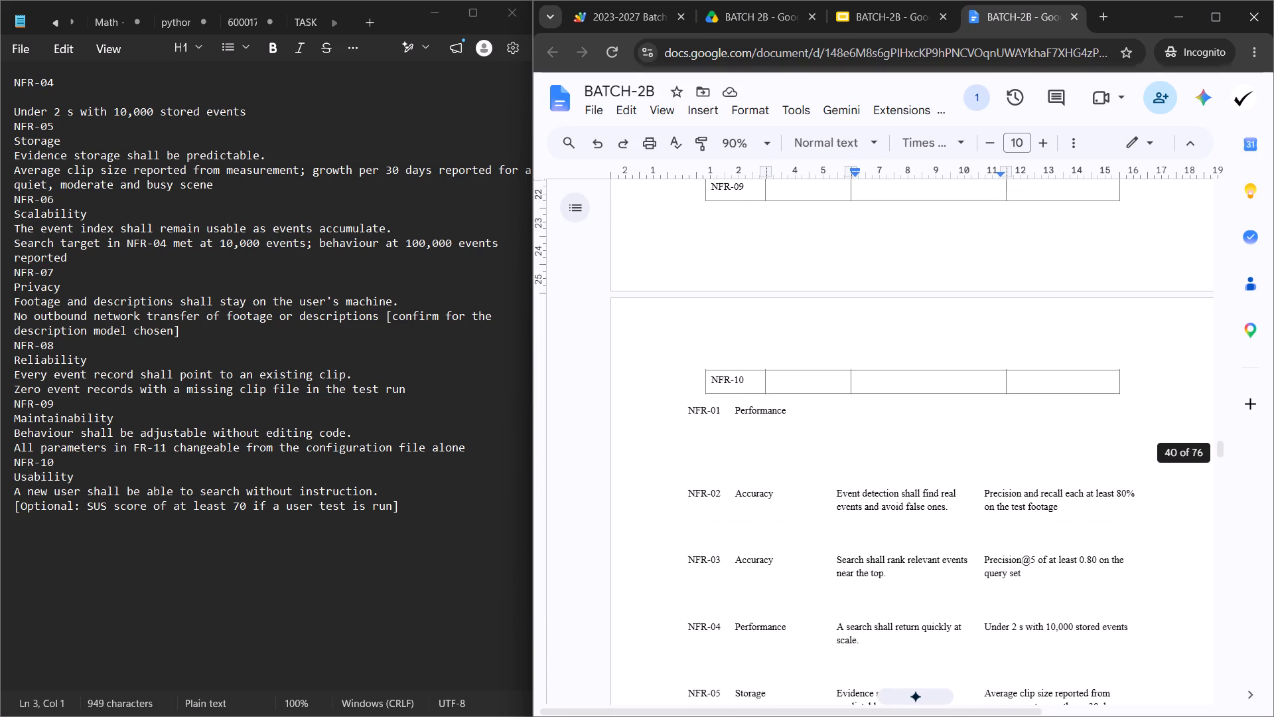
scroll(902, 597, up, 5)
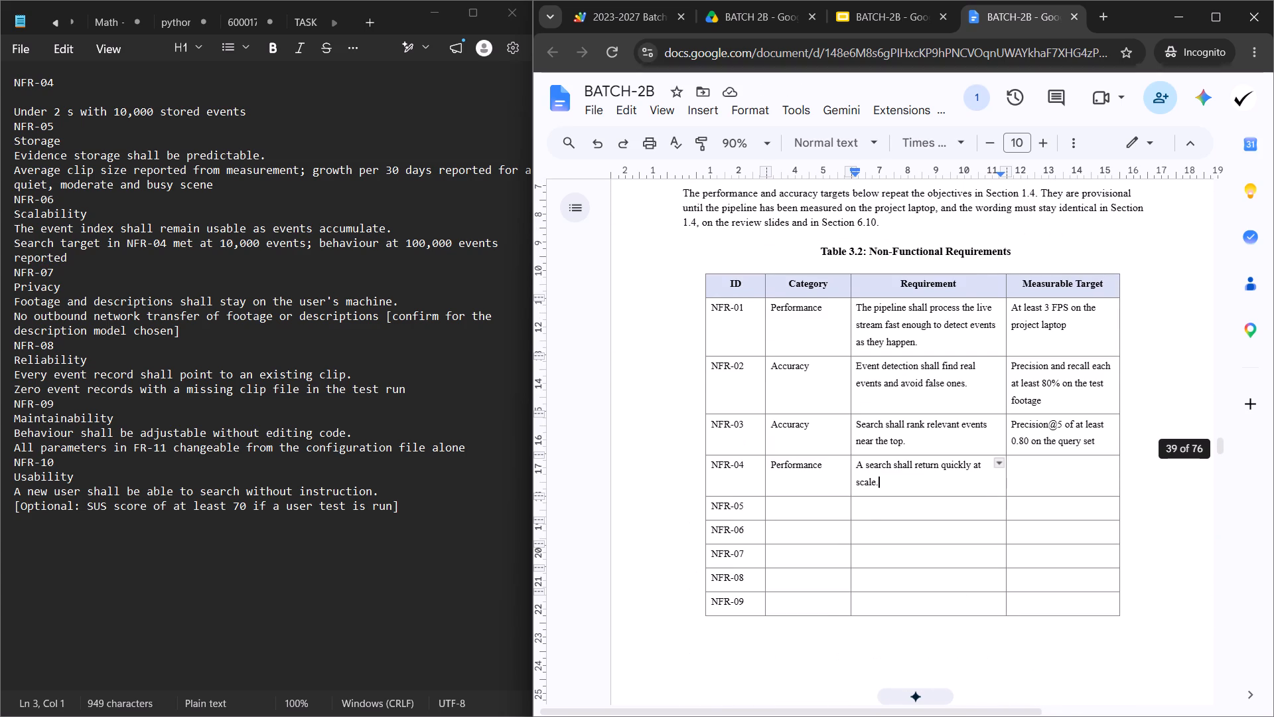
triple_click(84, 118)
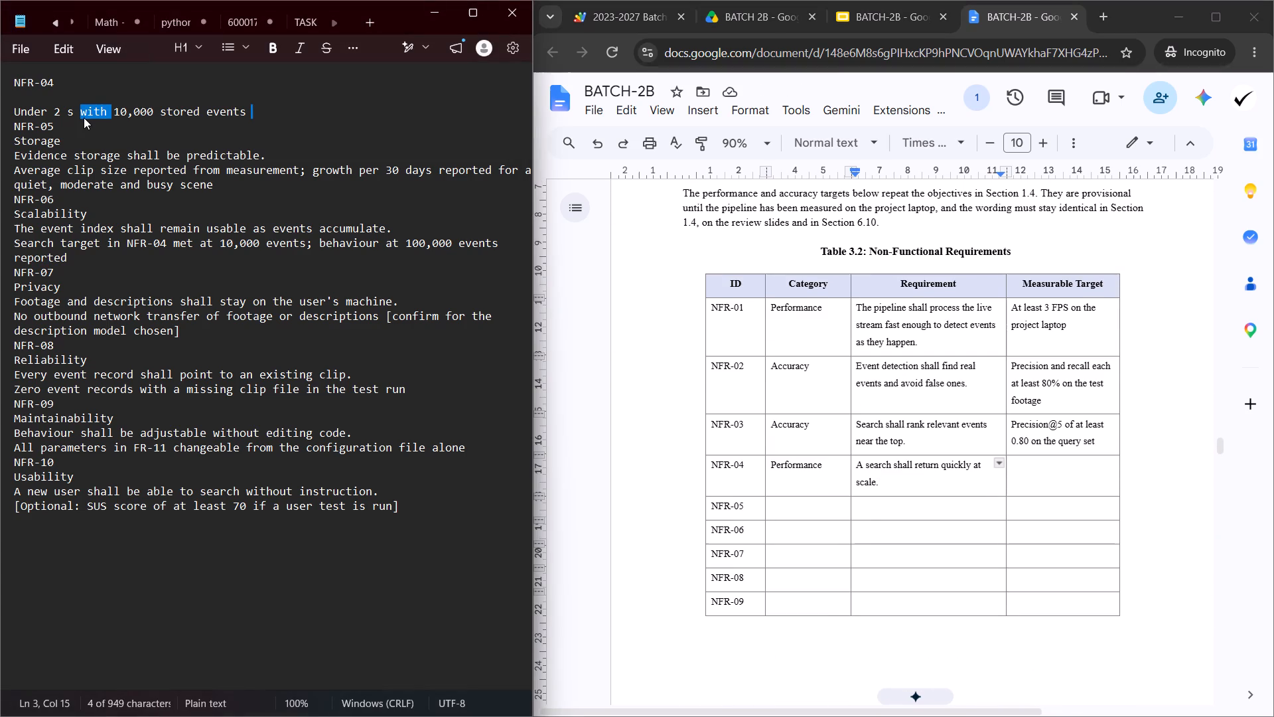
key(ctrl+x)
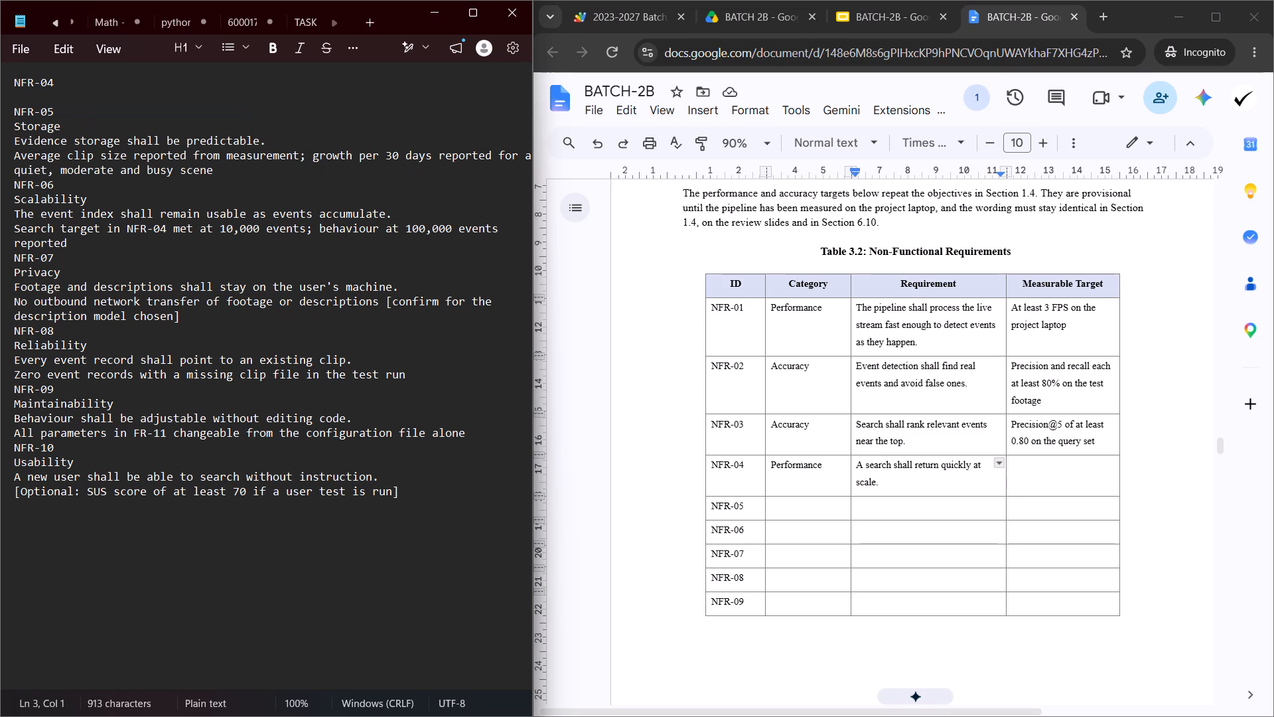
click(1061, 479)
click(1061, 479)
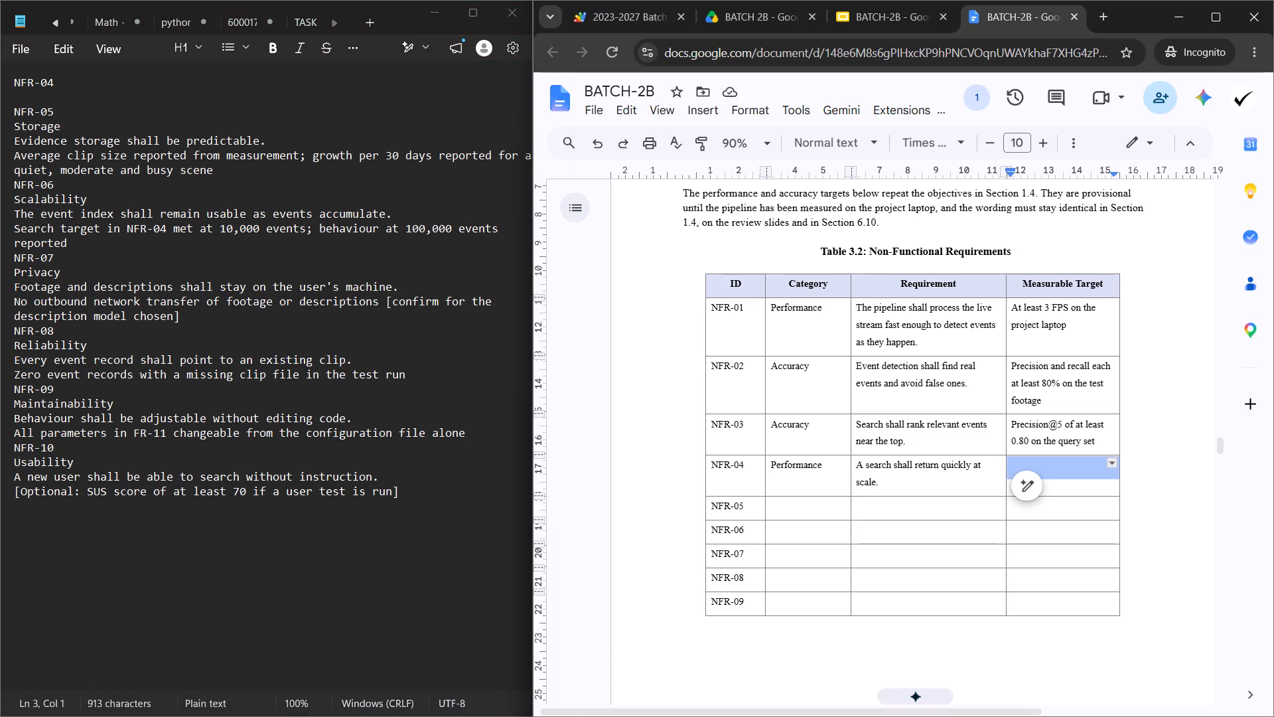
click(1059, 475)
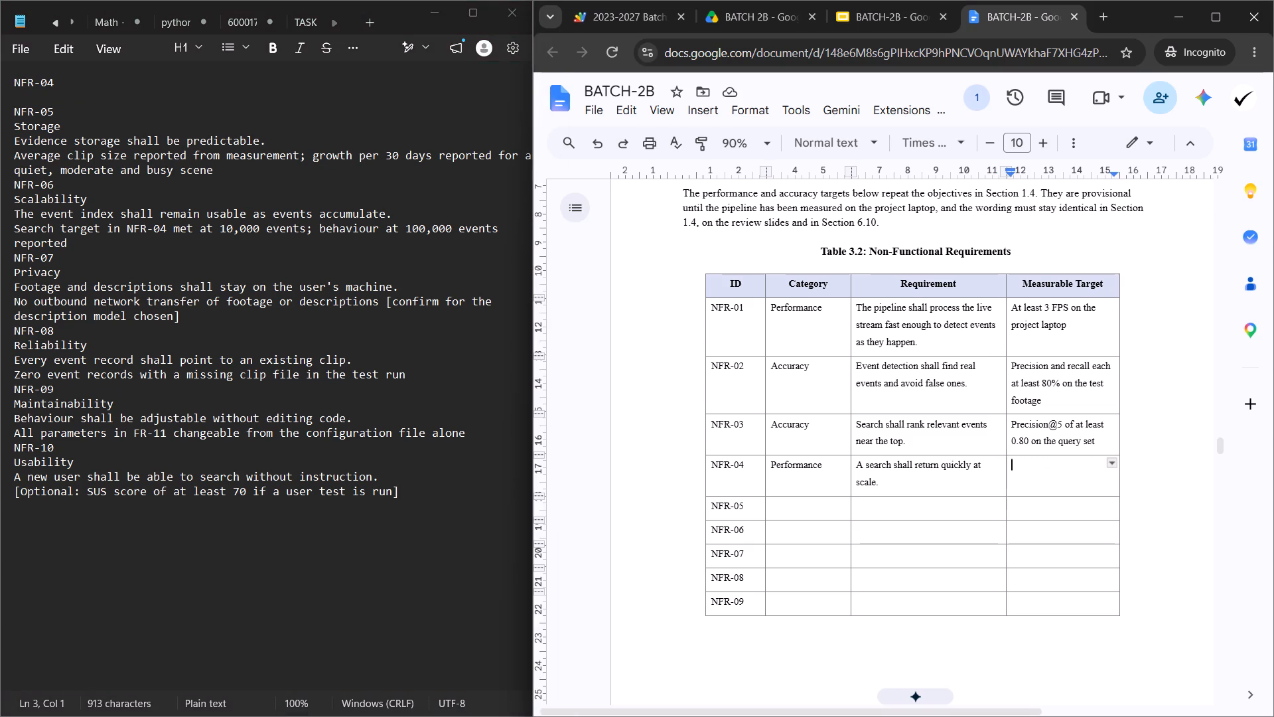
key(ctrl+v)
key(BackSpace)
key(BackSpace)
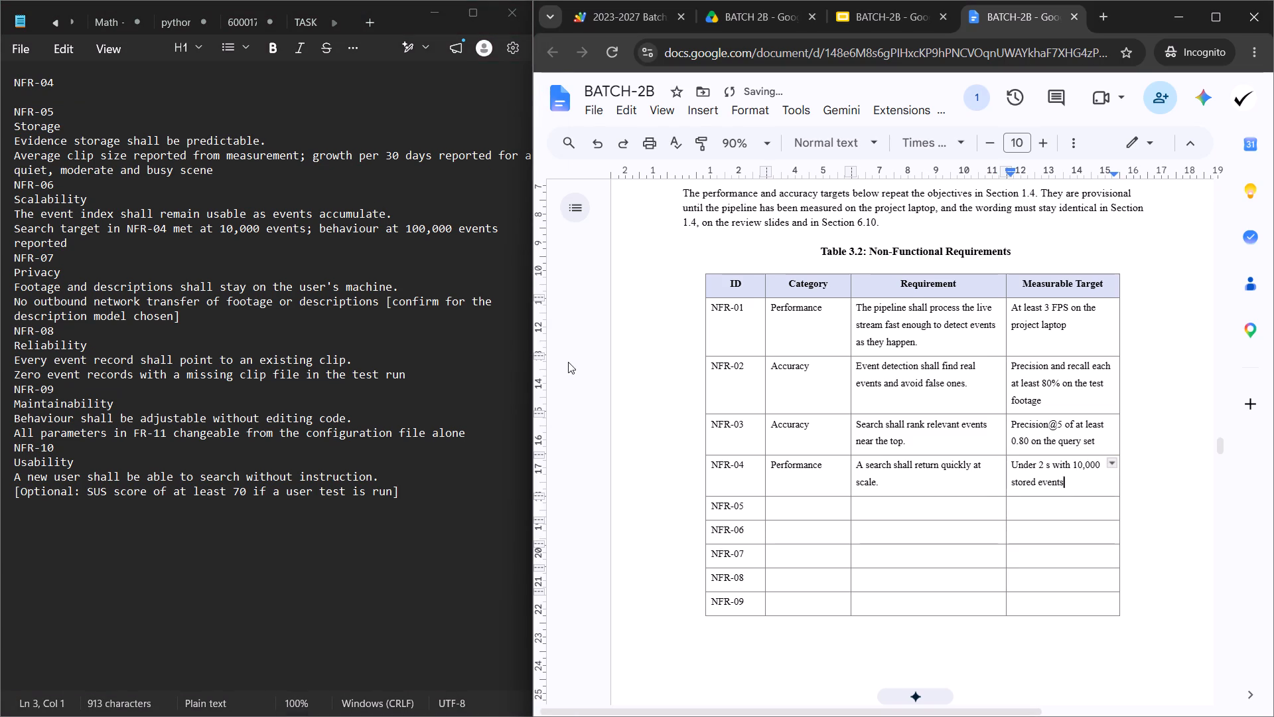
Move "Storage" from Notepad into Table 3.2's NFR-05 Category cell.
double_click(46, 127)
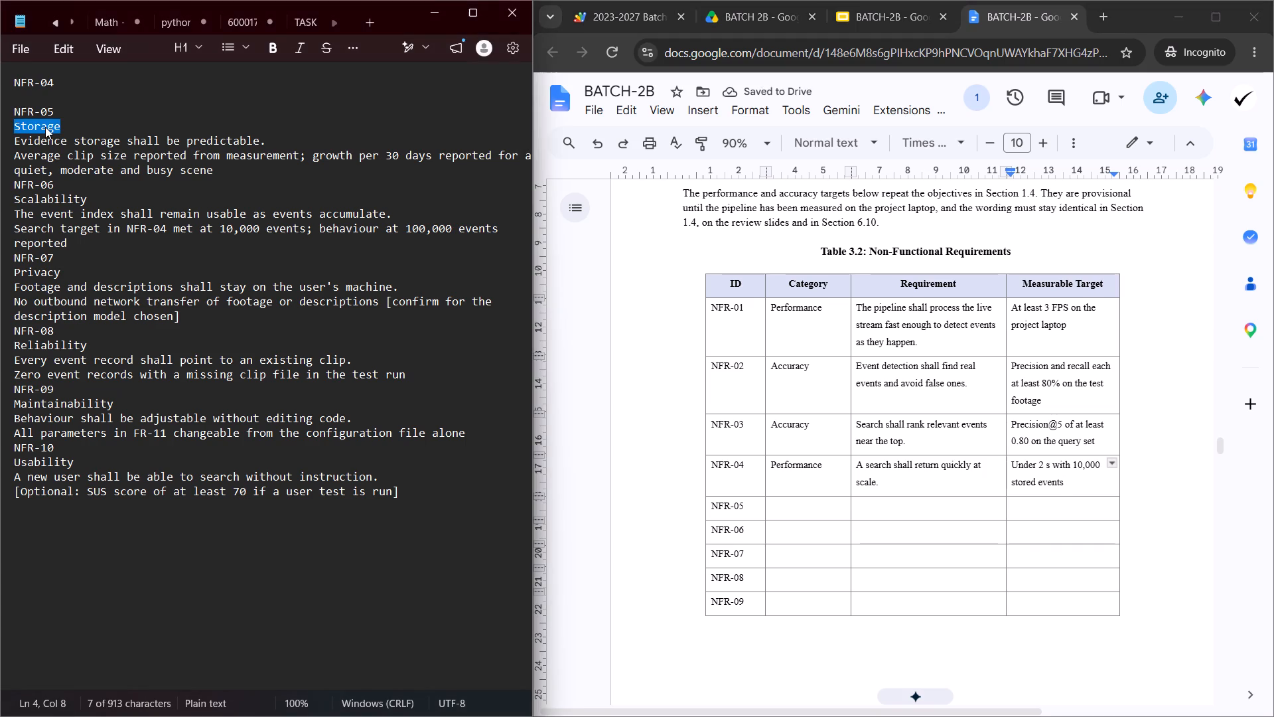
key(ctrl+x)
click(817, 508)
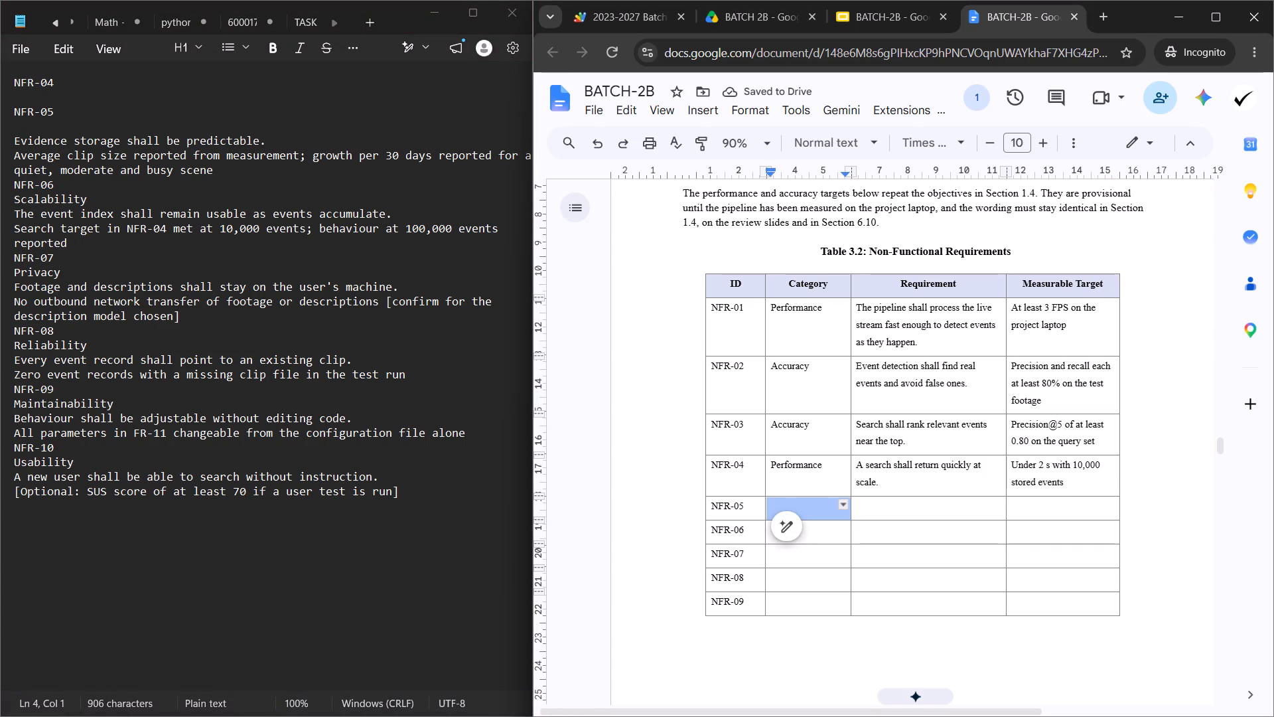
key(ctrl+v)
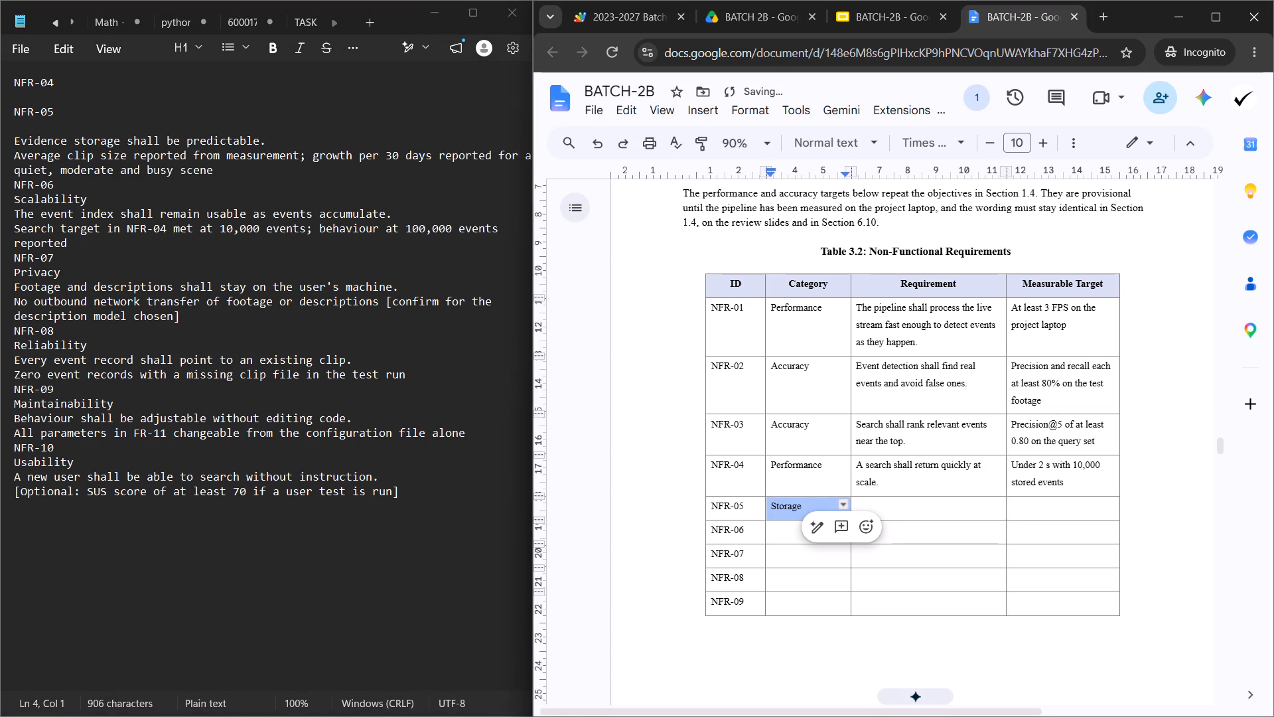
Move "Evidence storage shall be predictable." from Notepad into Table 3.2's NFR-05 Requirement cell and remove the trailing blank lines.
triple_click(94, 139)
key(ctrl+x)
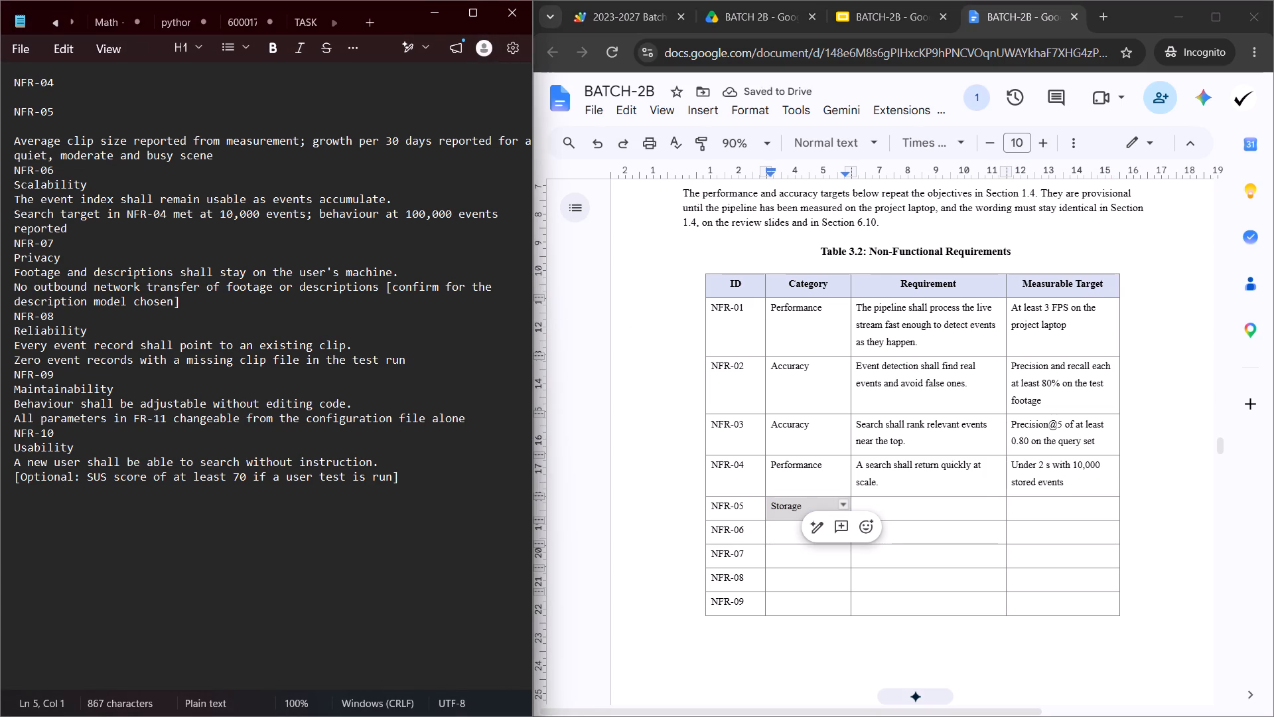
click(912, 510)
click(912, 510)
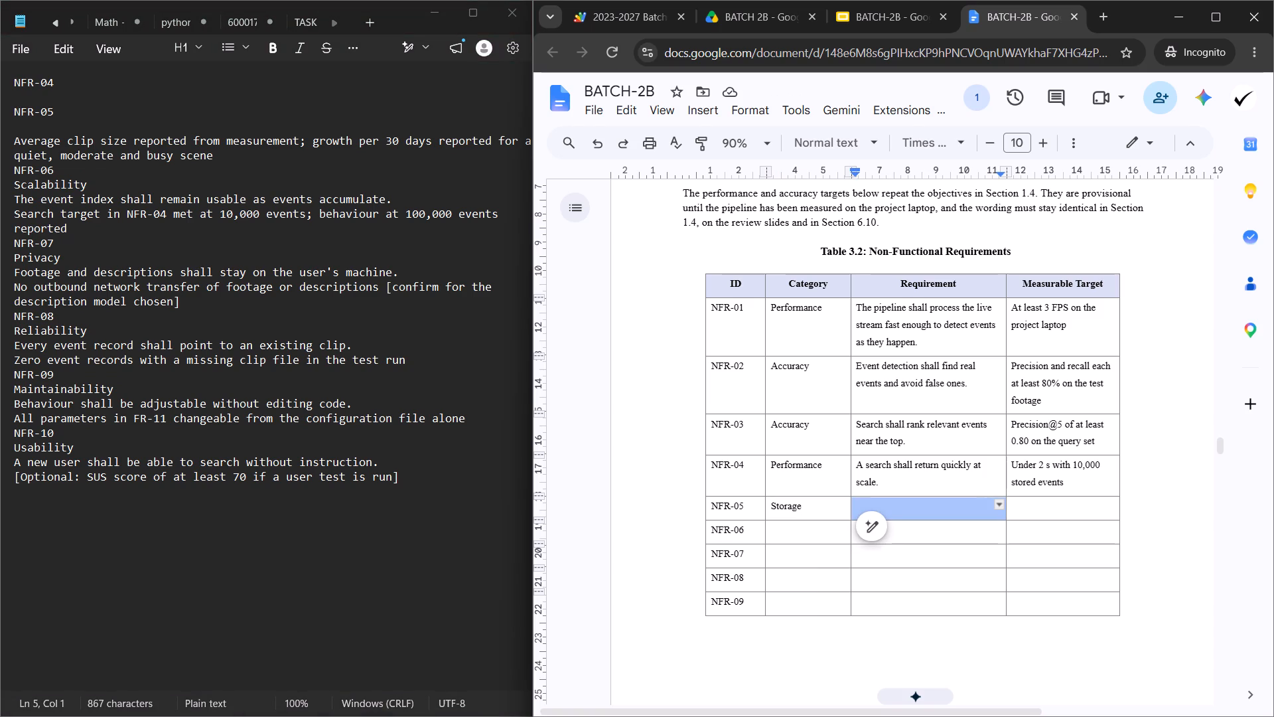
key(ctrl+v)
key(BackSpace)
key(BackSpace)
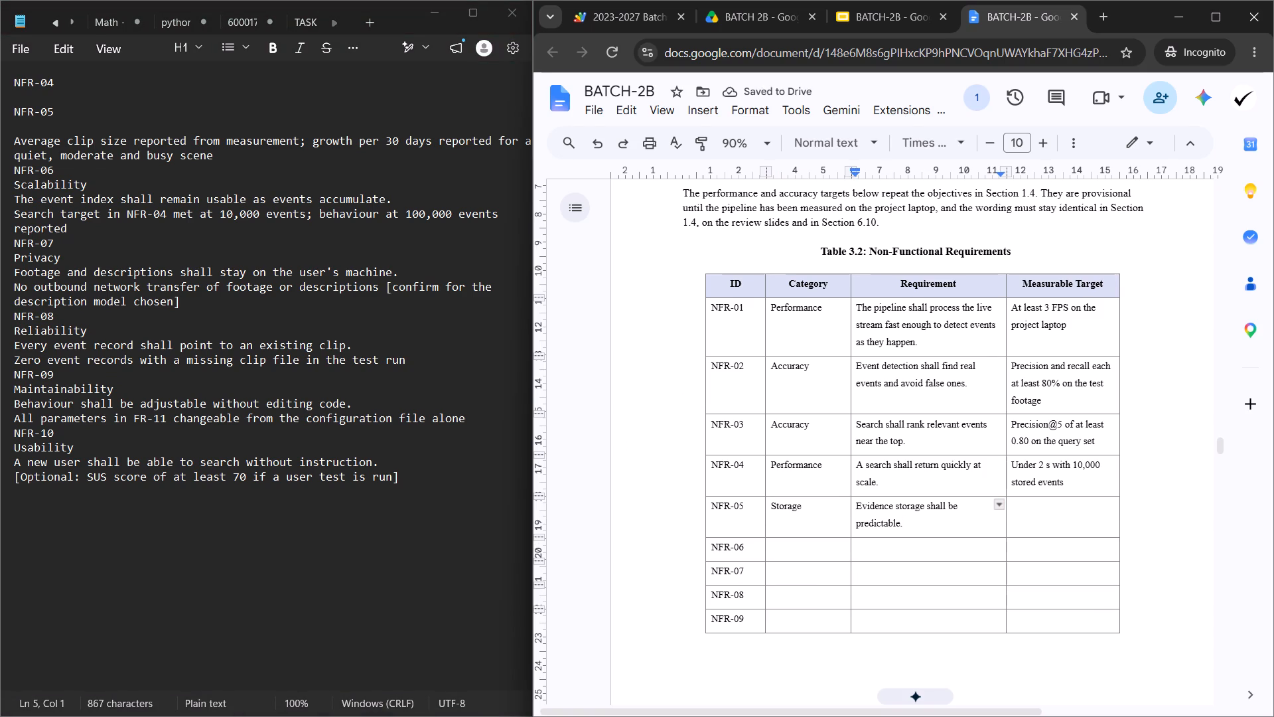
Move the "Average clip size reported from measurement…" text, ending at "busy scene", from Notepad into the NFR-05 Measurable Target cell.
drag(18, 142, 266, 165)
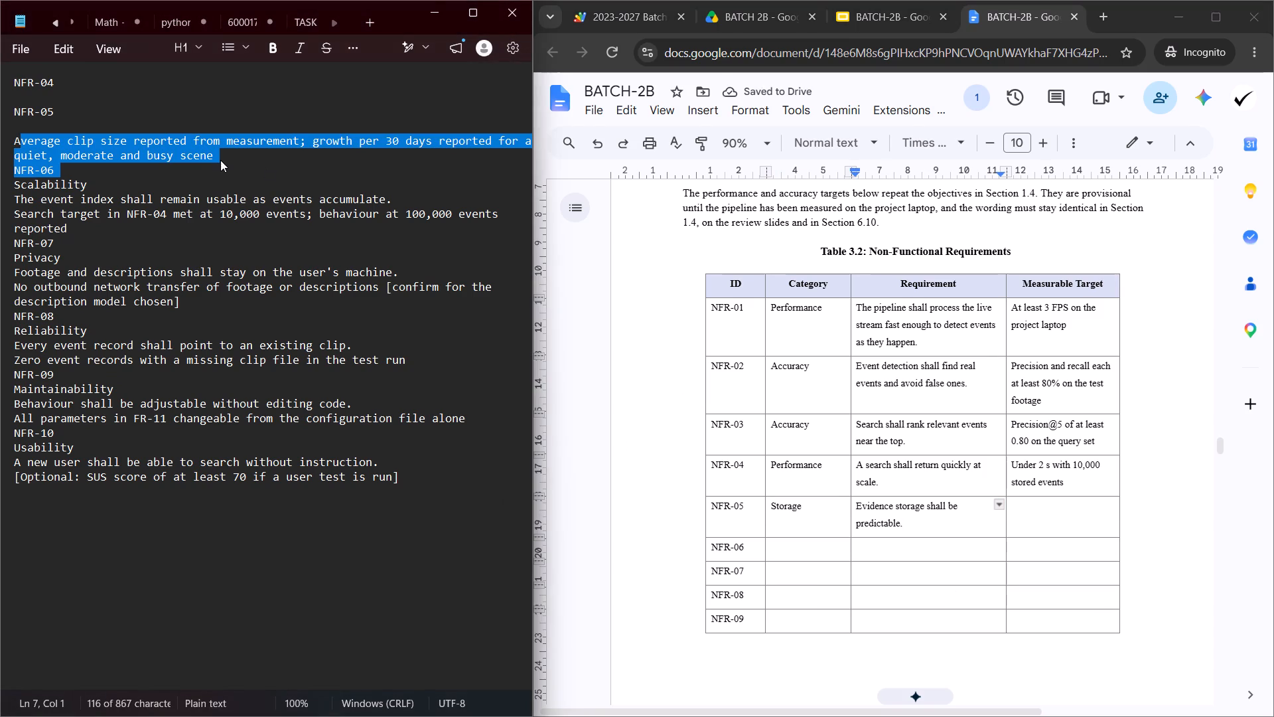
click(220, 160)
drag(228, 159, 15, 147)
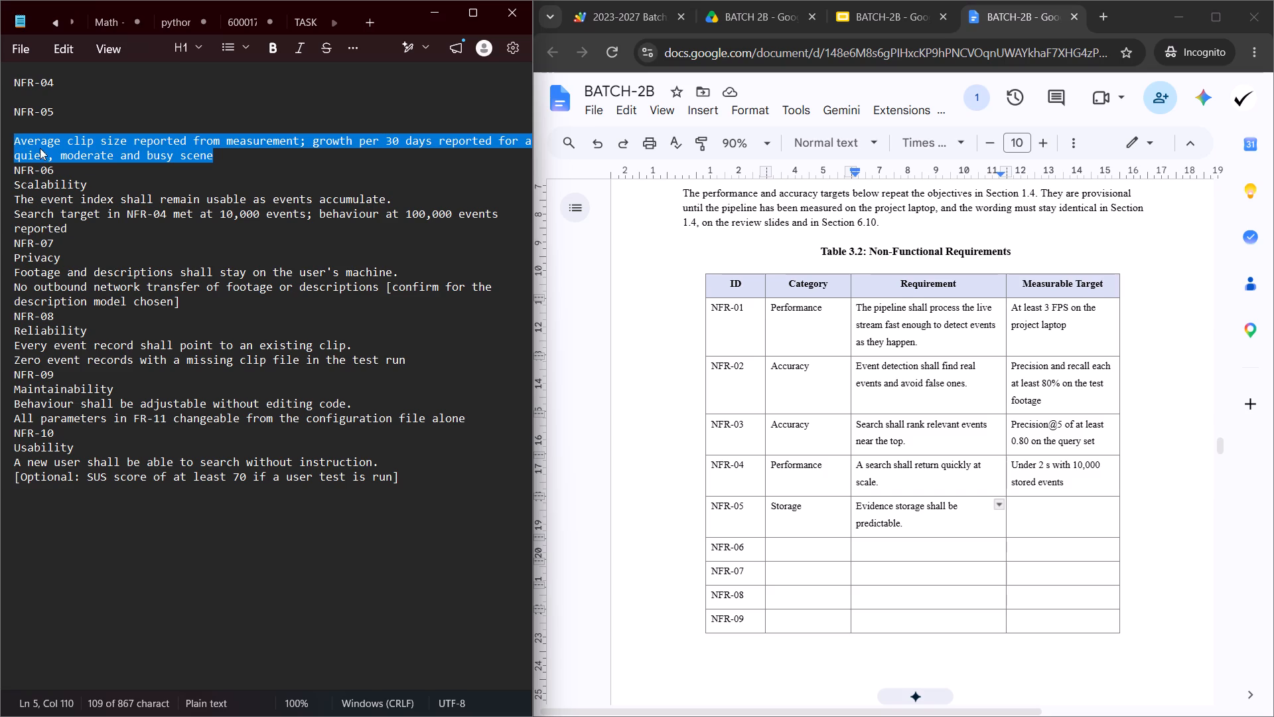
key(ctrl+x)
click(1042, 517)
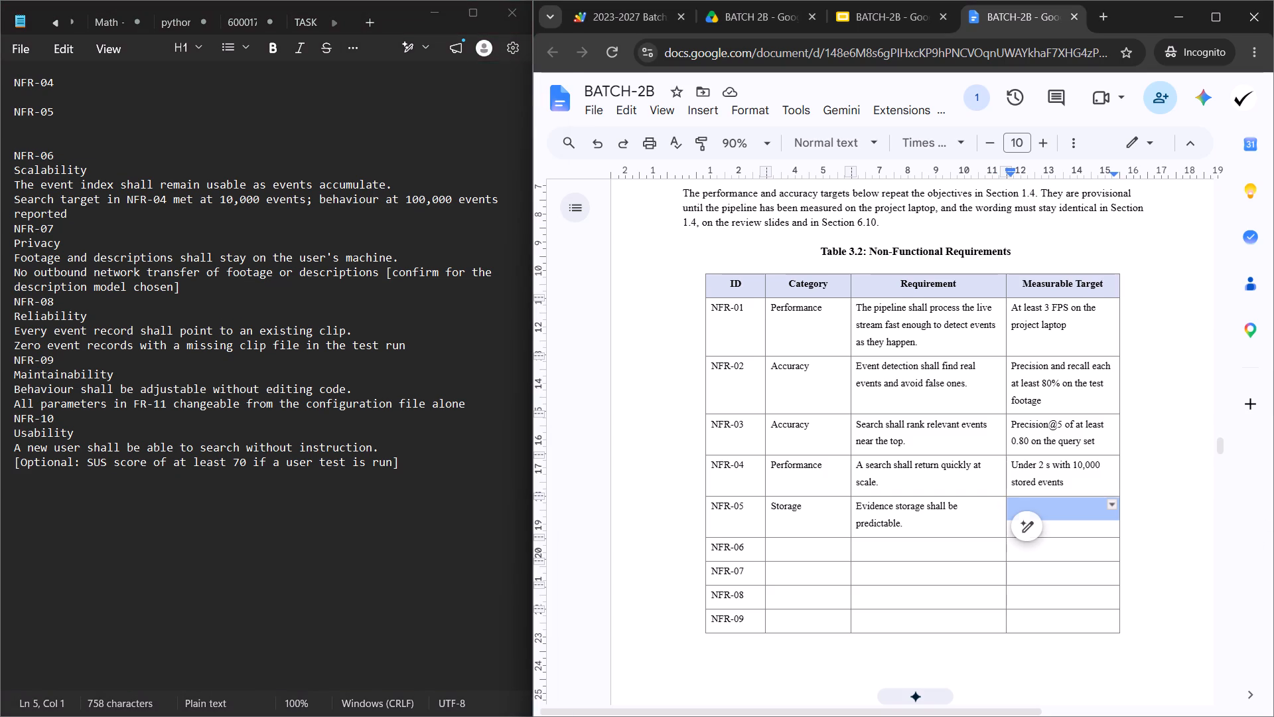
click(1042, 517)
click(1064, 513)
key(ctrl+v)
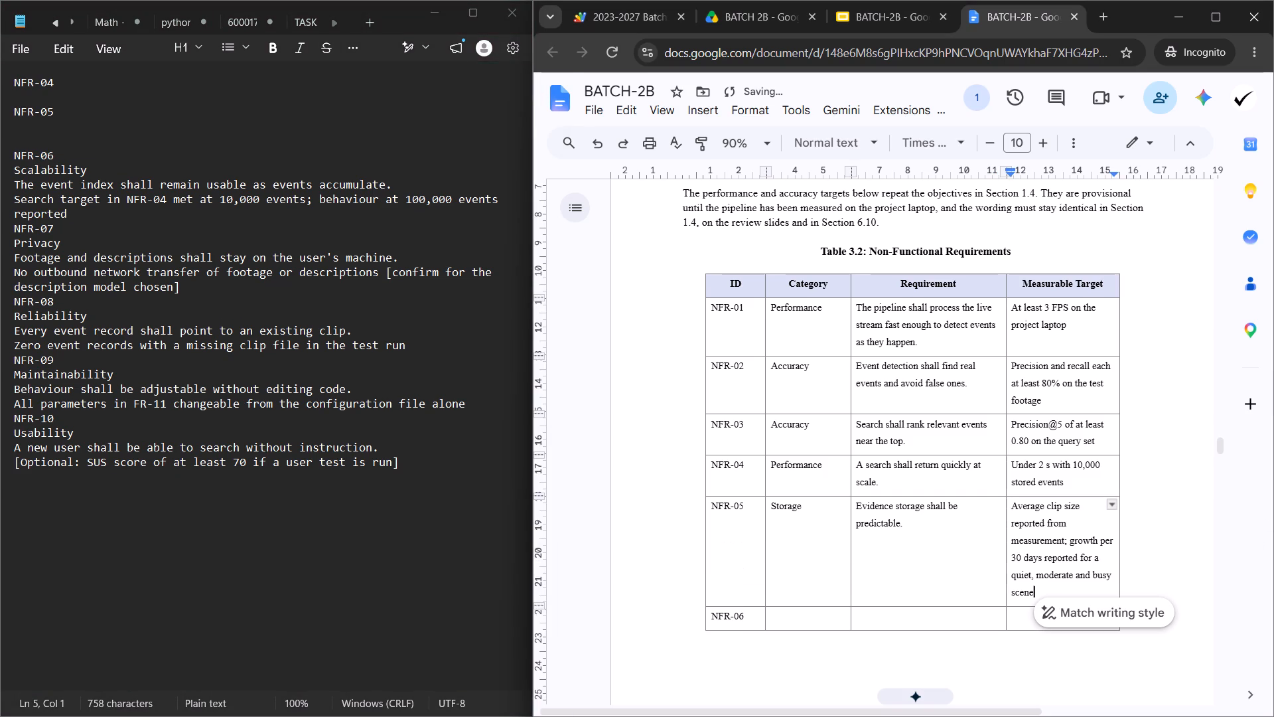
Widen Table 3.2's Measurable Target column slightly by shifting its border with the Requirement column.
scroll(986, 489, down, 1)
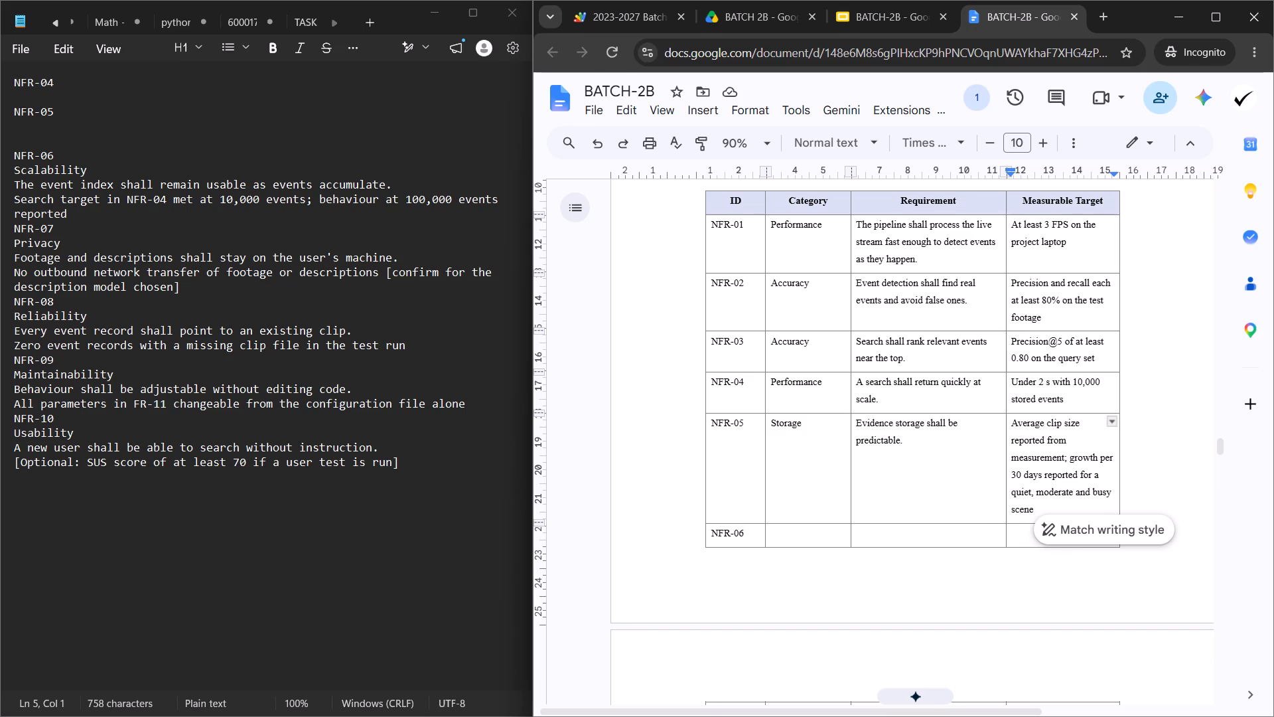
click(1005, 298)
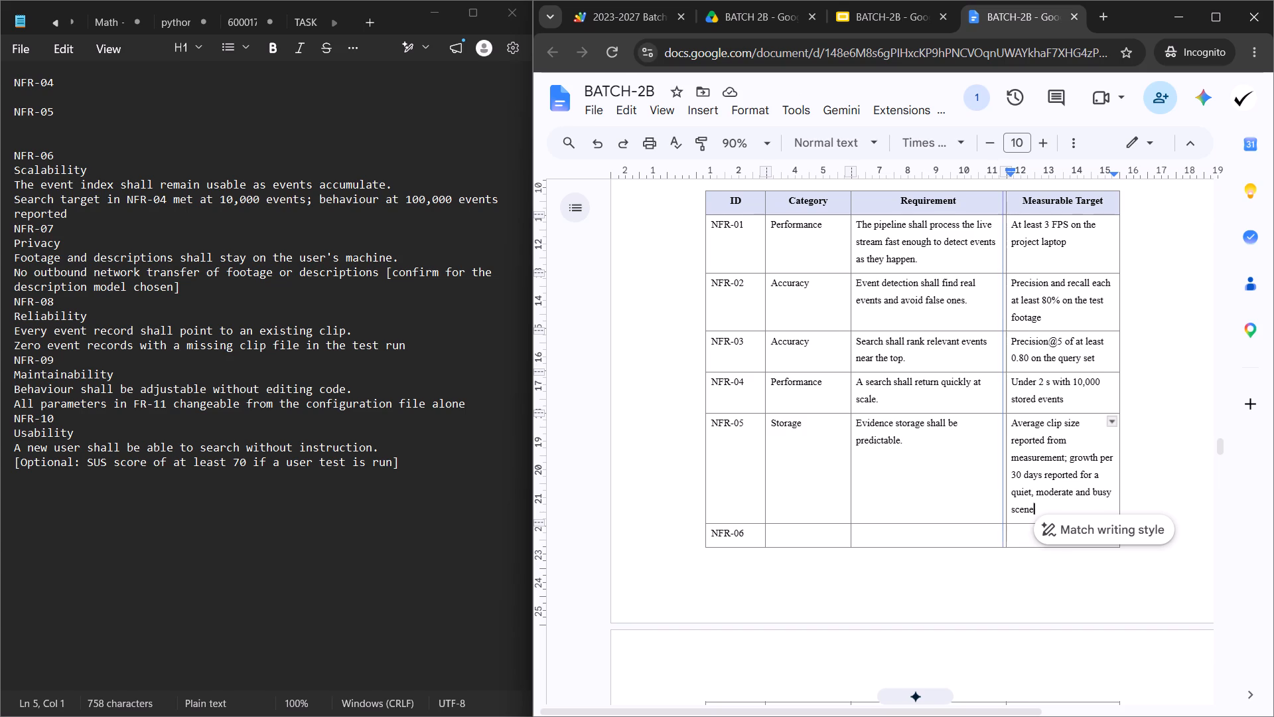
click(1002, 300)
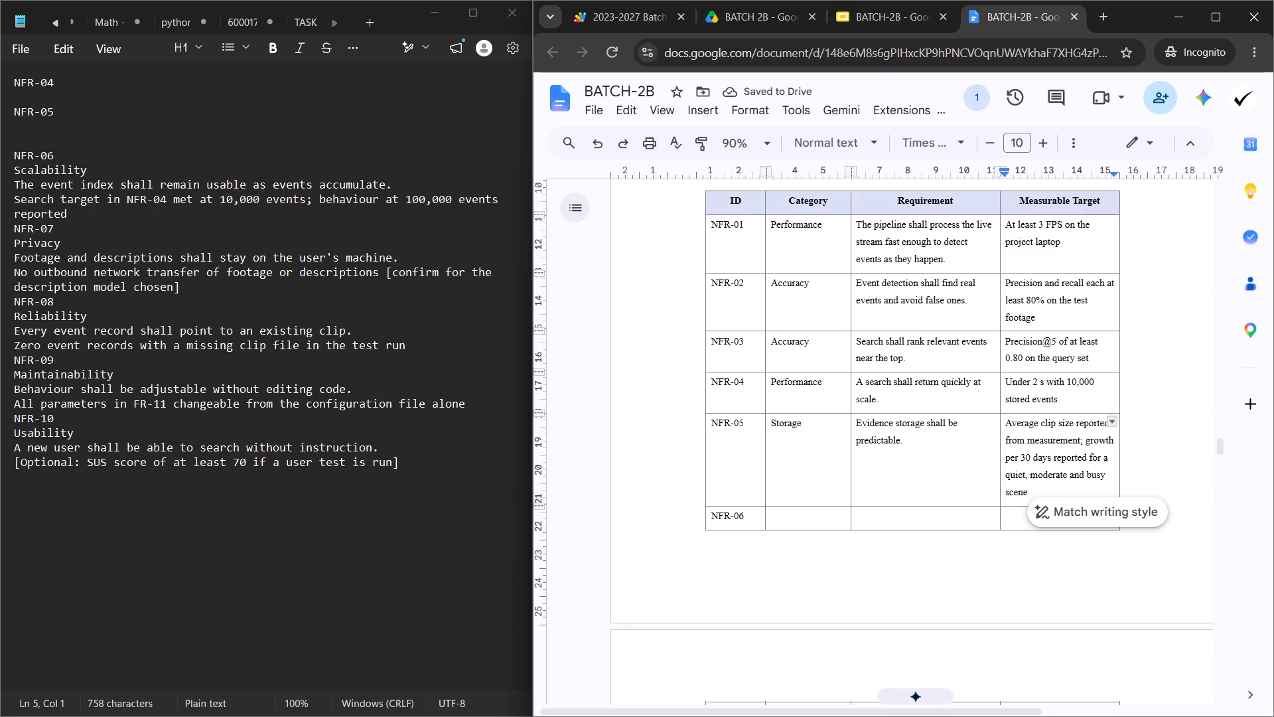
Move "Scalability" from Notepad into Table 3.2's NFR-06 Category cell.
double_click(68, 169)
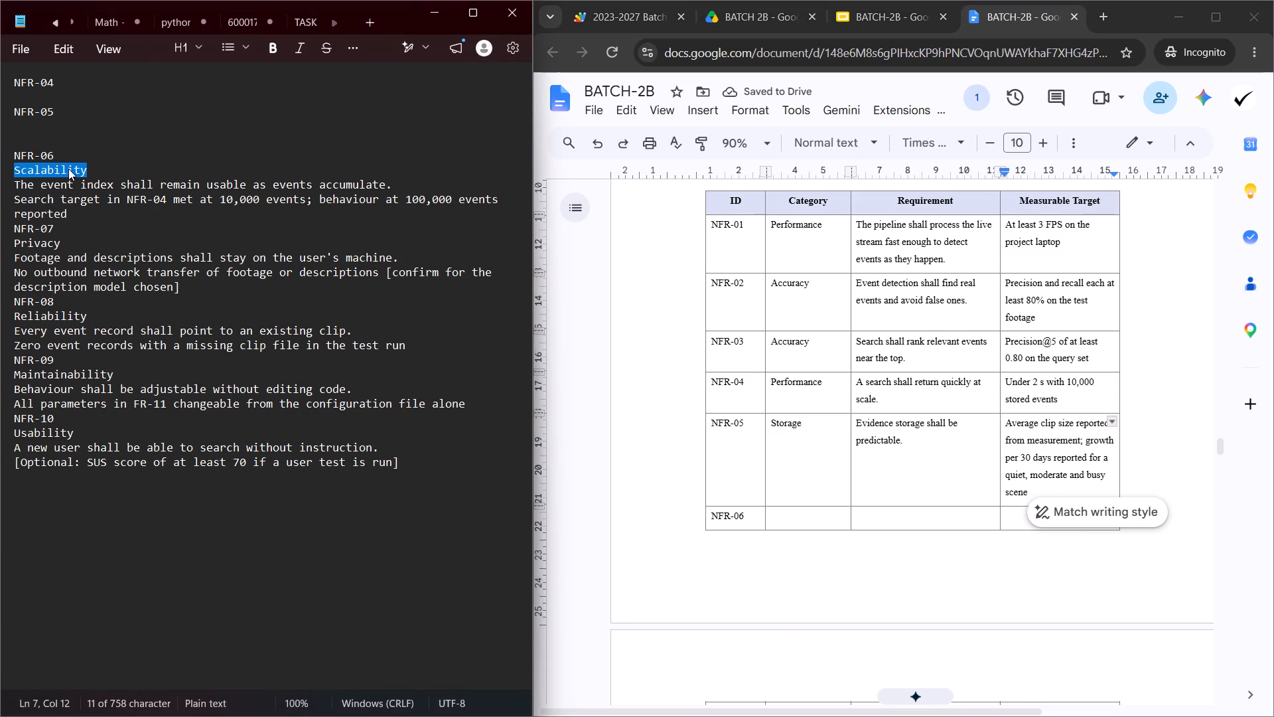
key(ctrl+x)
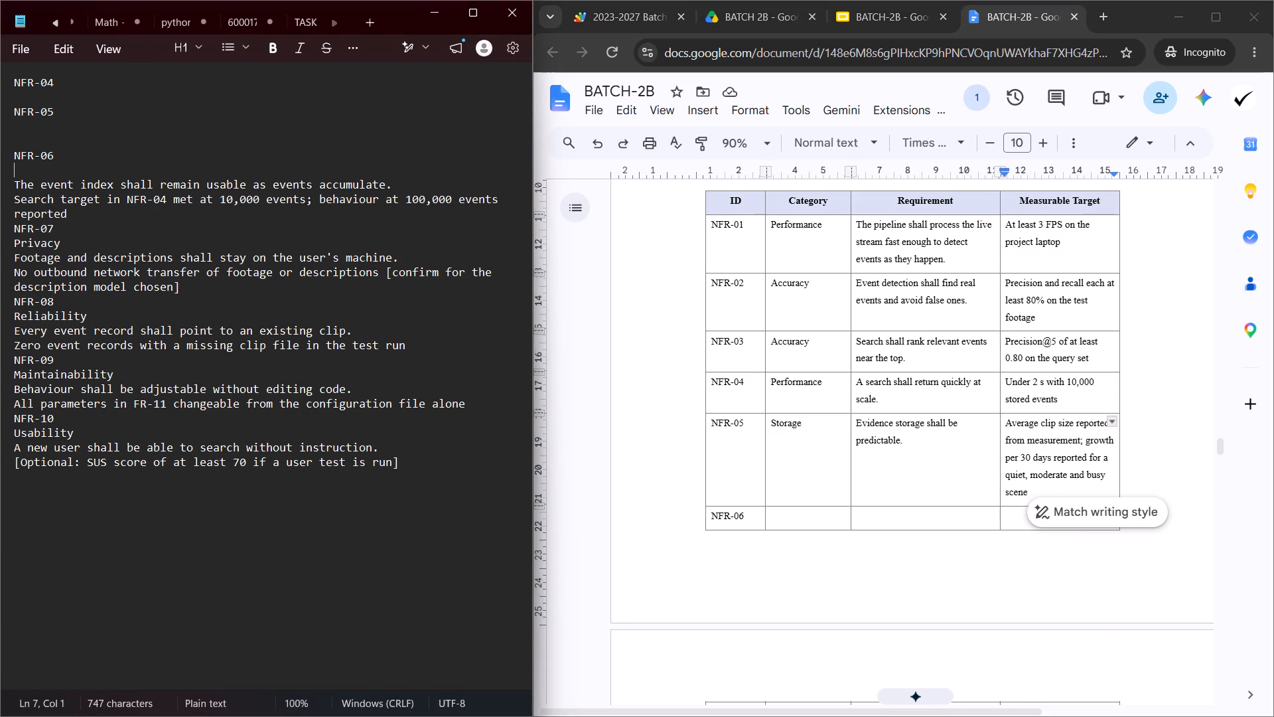
click(784, 519)
click(784, 517)
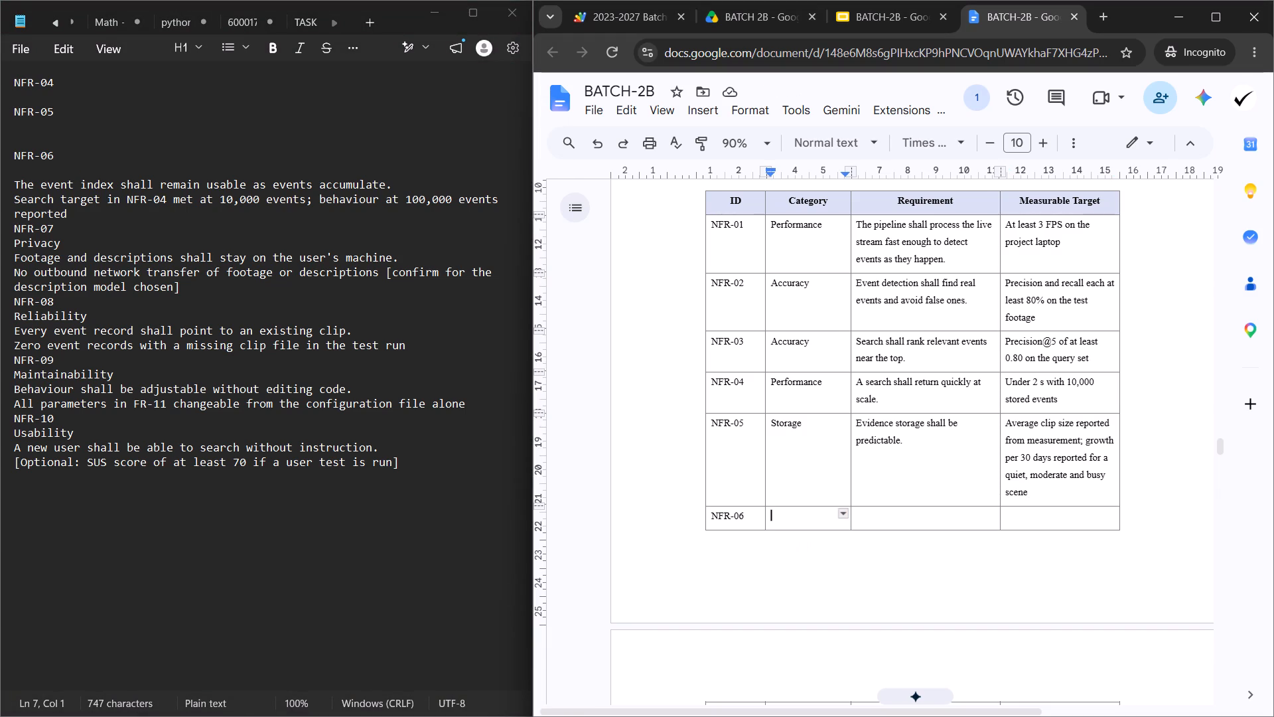
key(ctrl+v)
Move "The event index shall remain usable as events accumulate." from Notepad into the NFR-06 Requirement cell.
triple_click(111, 179)
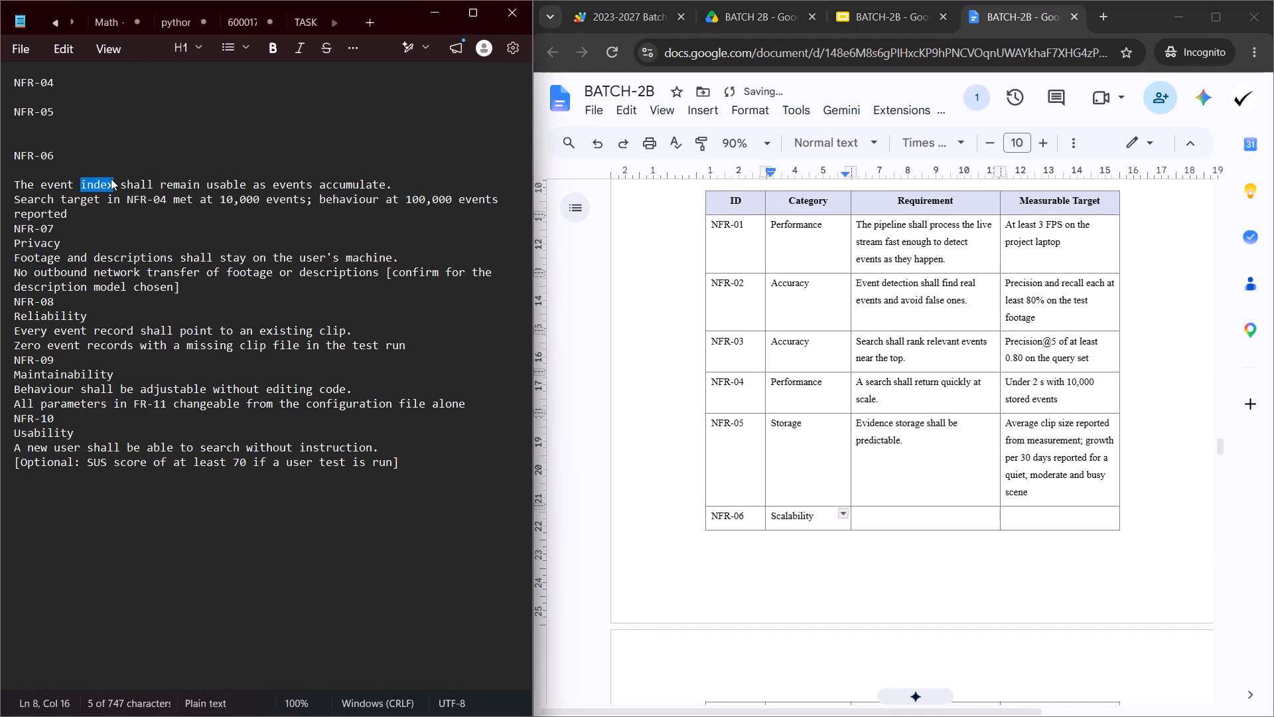
key(ctrl+c)
key(ctrl+x)
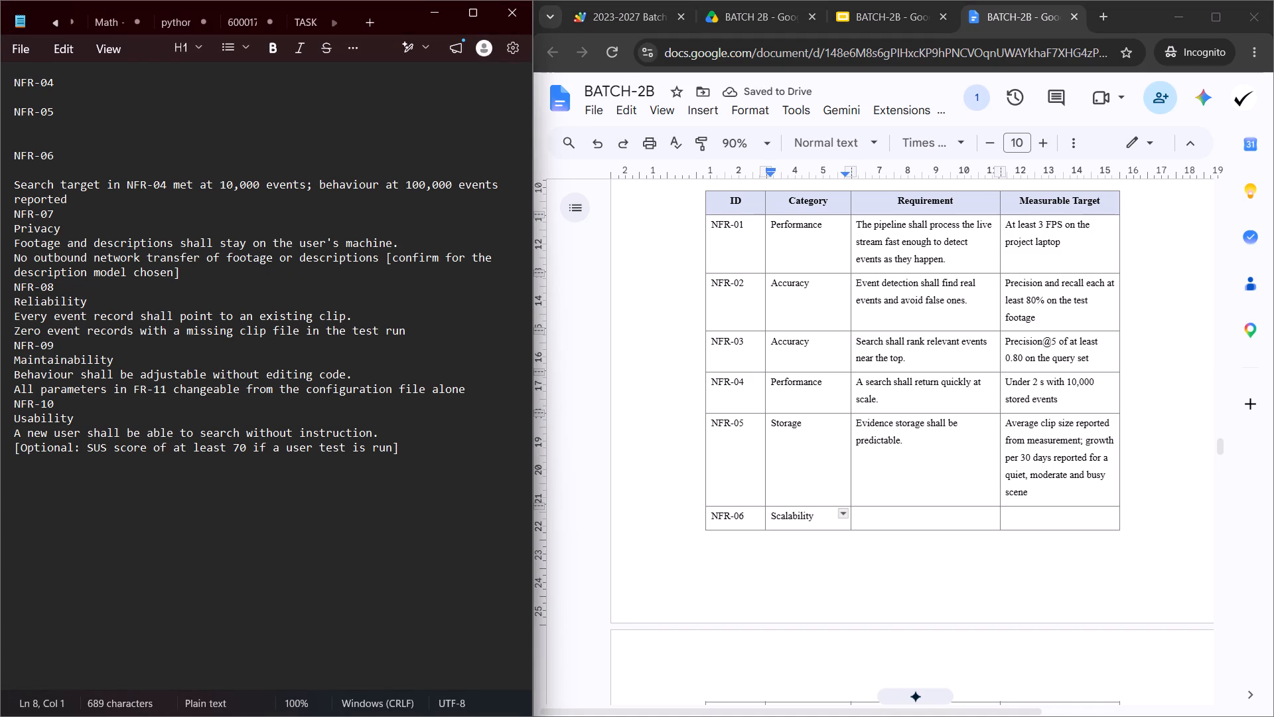
click(960, 520)
click(959, 520)
key(ctrl+v)
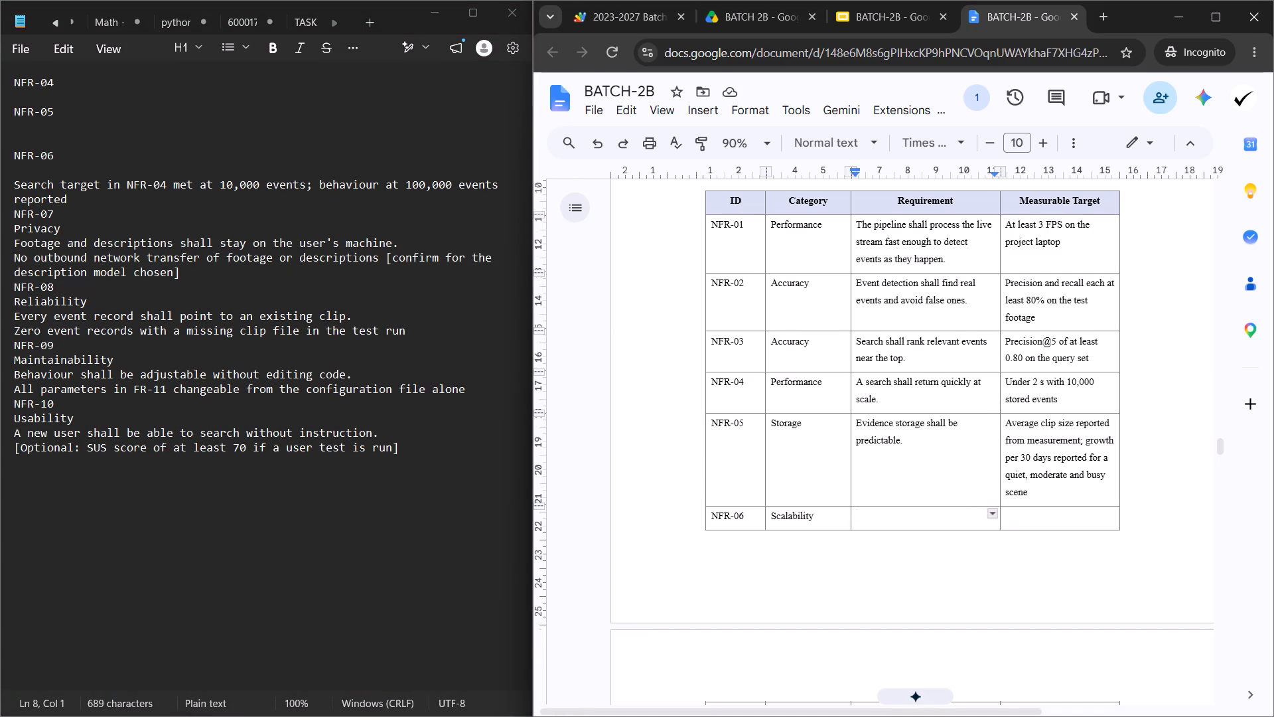
Move "Search target in NFR-04 met at 10,000 events; behaviour at 100,000 events reported" from Notepad into the NFR-06 Measurable Target cell.
drag(72, 199, 15, 182)
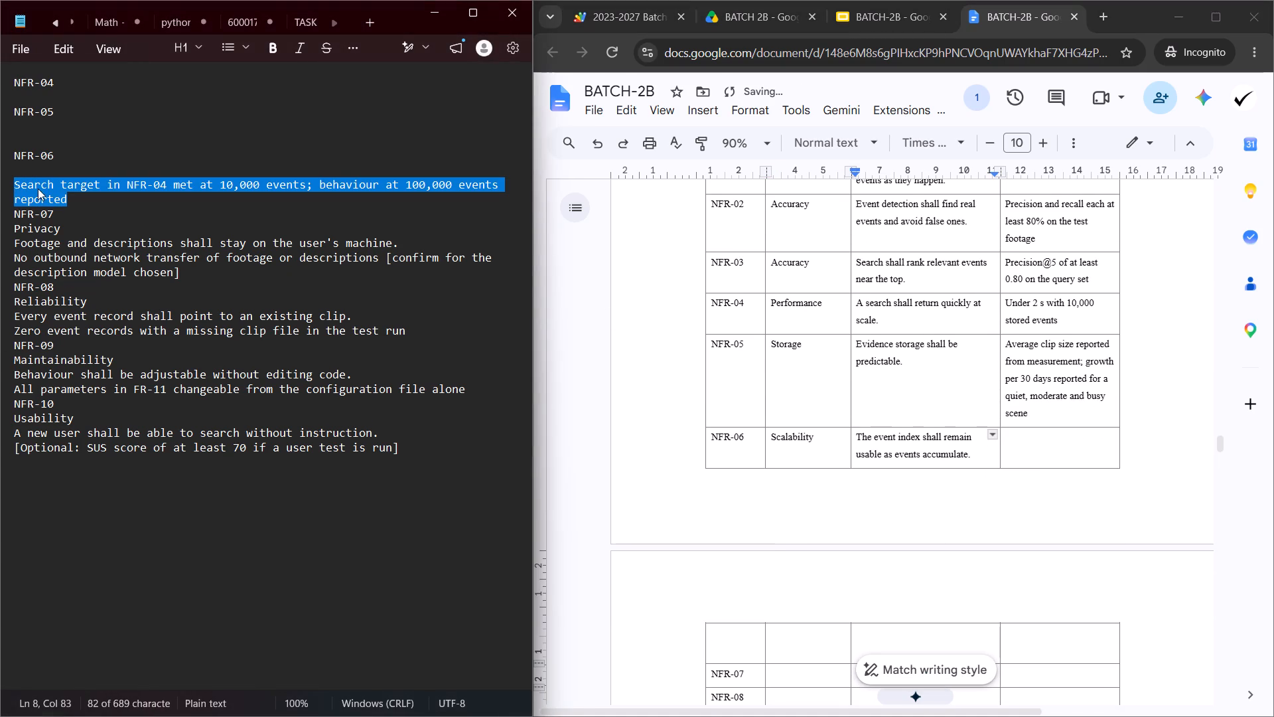
key(ctrl+x)
click(1034, 445)
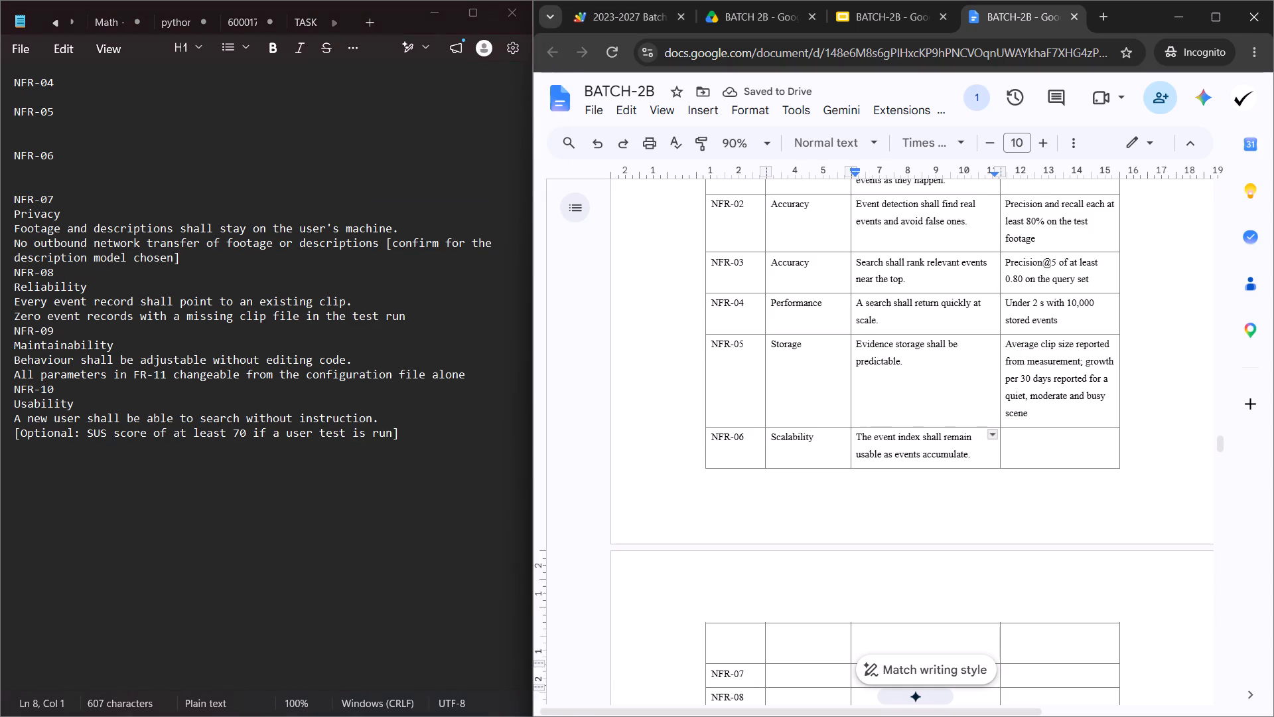
click(1032, 446)
click(1054, 439)
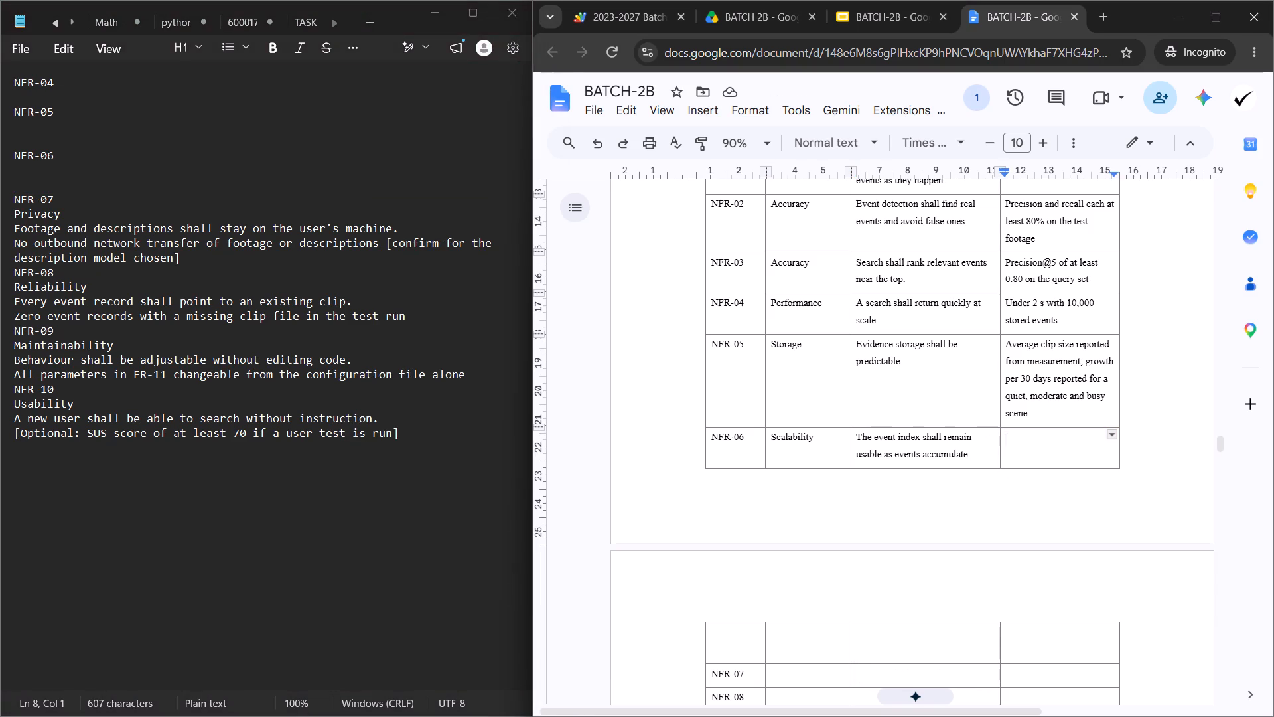
key(ctrl+v)
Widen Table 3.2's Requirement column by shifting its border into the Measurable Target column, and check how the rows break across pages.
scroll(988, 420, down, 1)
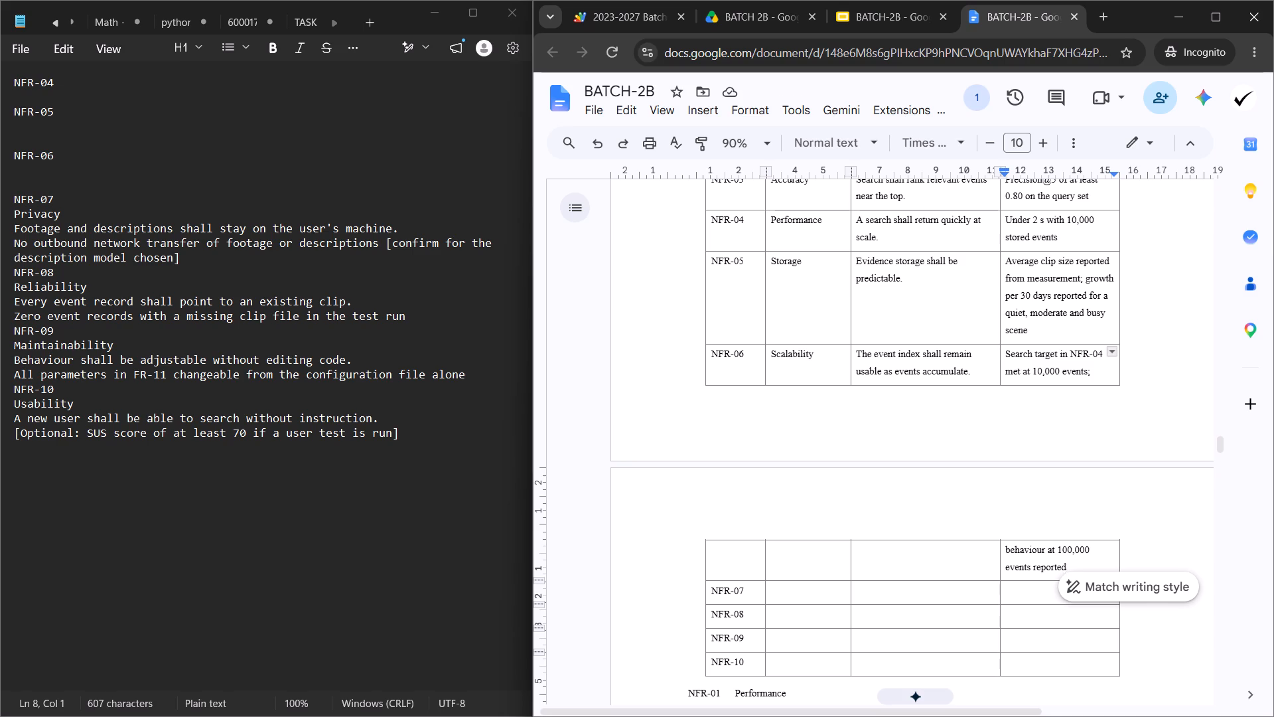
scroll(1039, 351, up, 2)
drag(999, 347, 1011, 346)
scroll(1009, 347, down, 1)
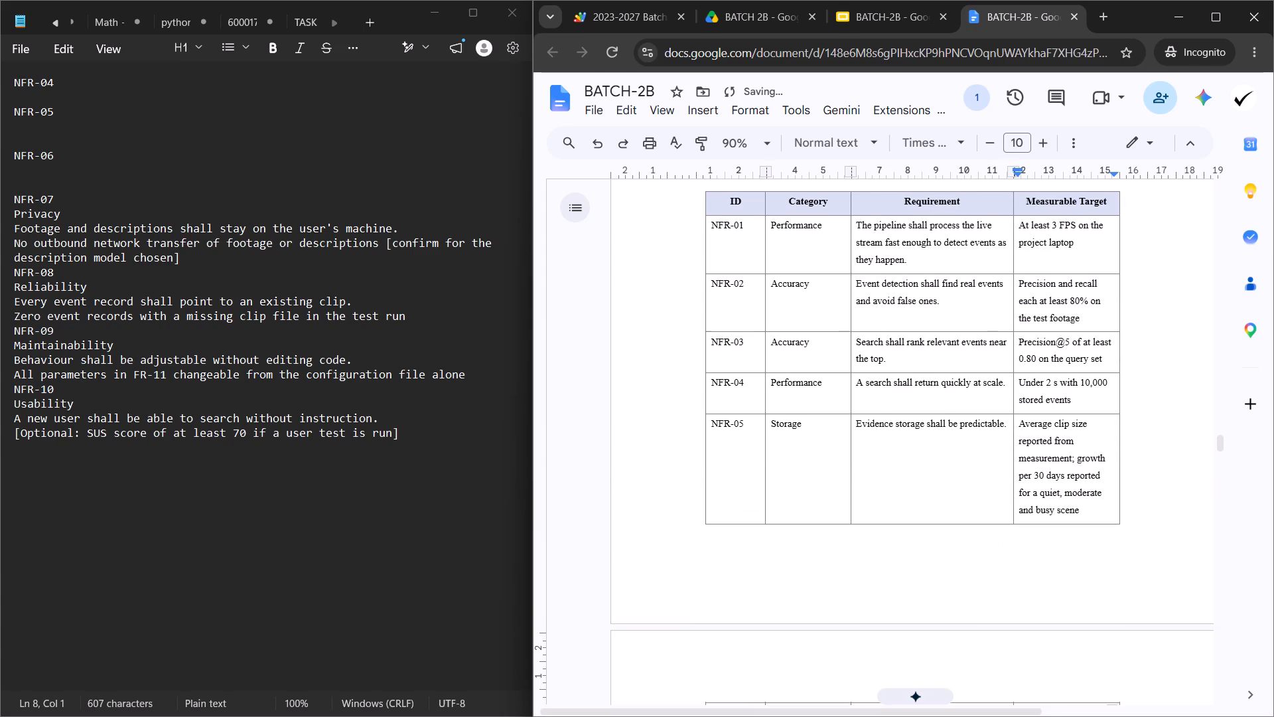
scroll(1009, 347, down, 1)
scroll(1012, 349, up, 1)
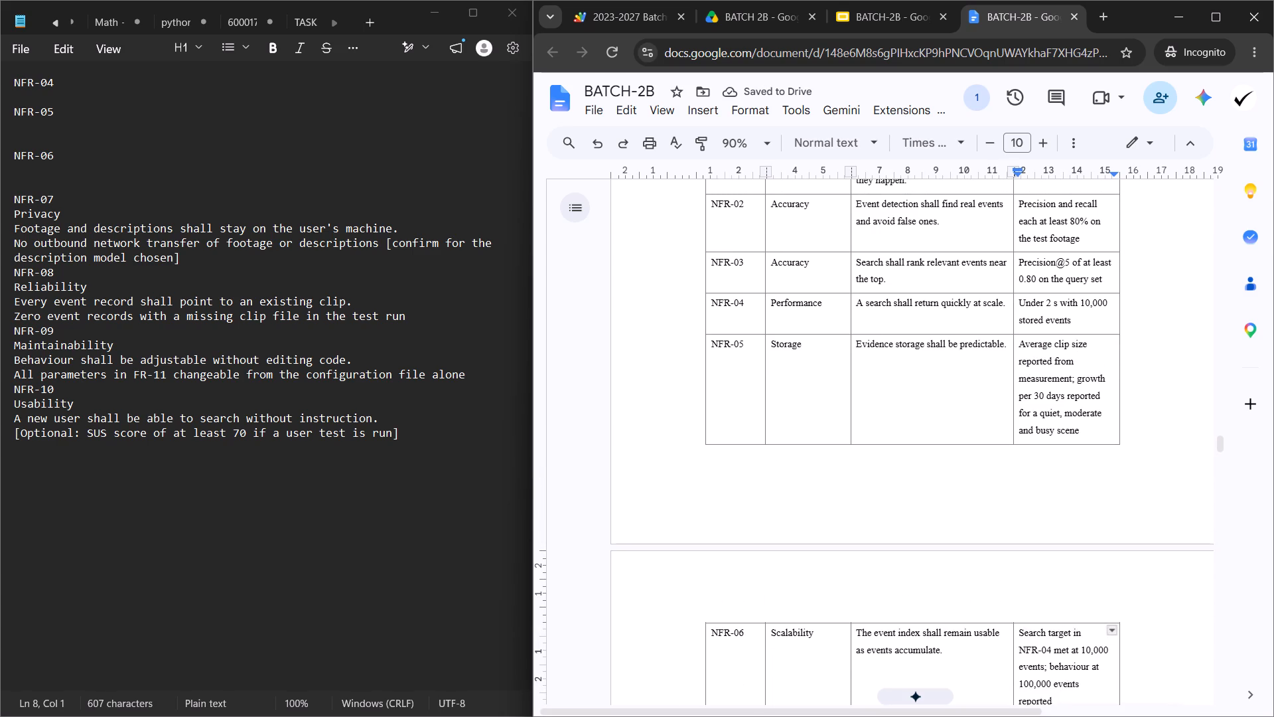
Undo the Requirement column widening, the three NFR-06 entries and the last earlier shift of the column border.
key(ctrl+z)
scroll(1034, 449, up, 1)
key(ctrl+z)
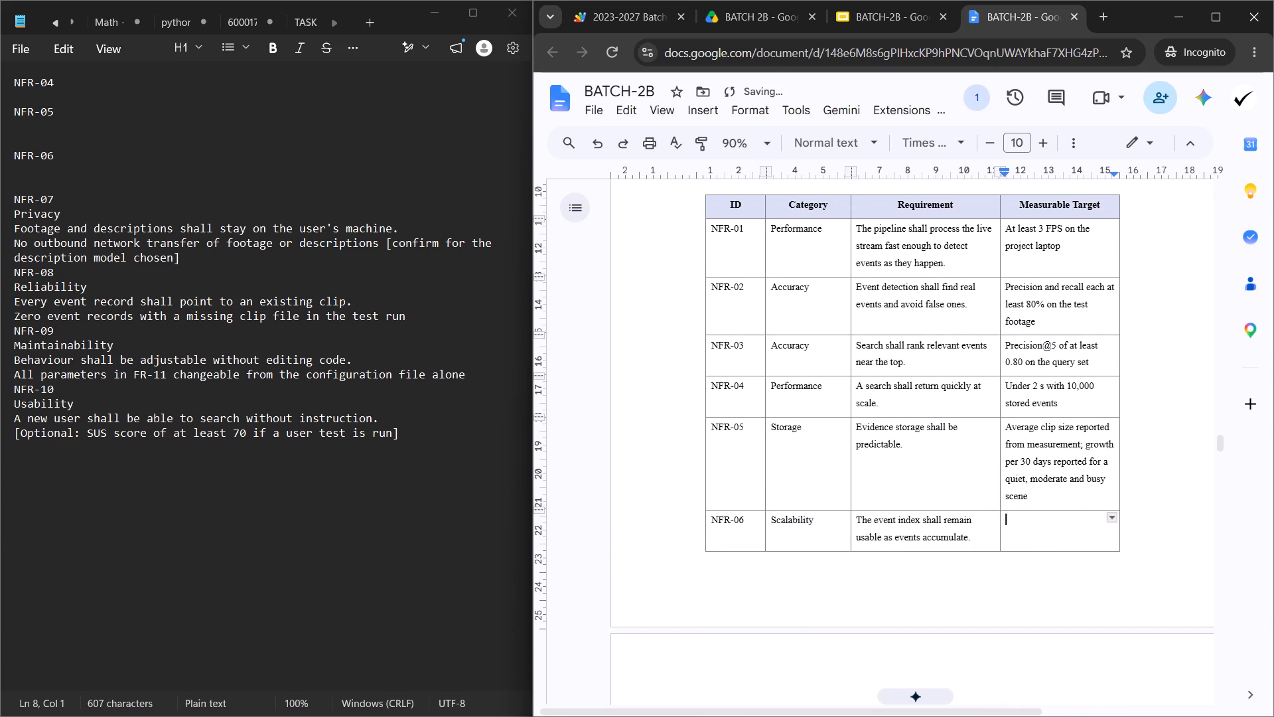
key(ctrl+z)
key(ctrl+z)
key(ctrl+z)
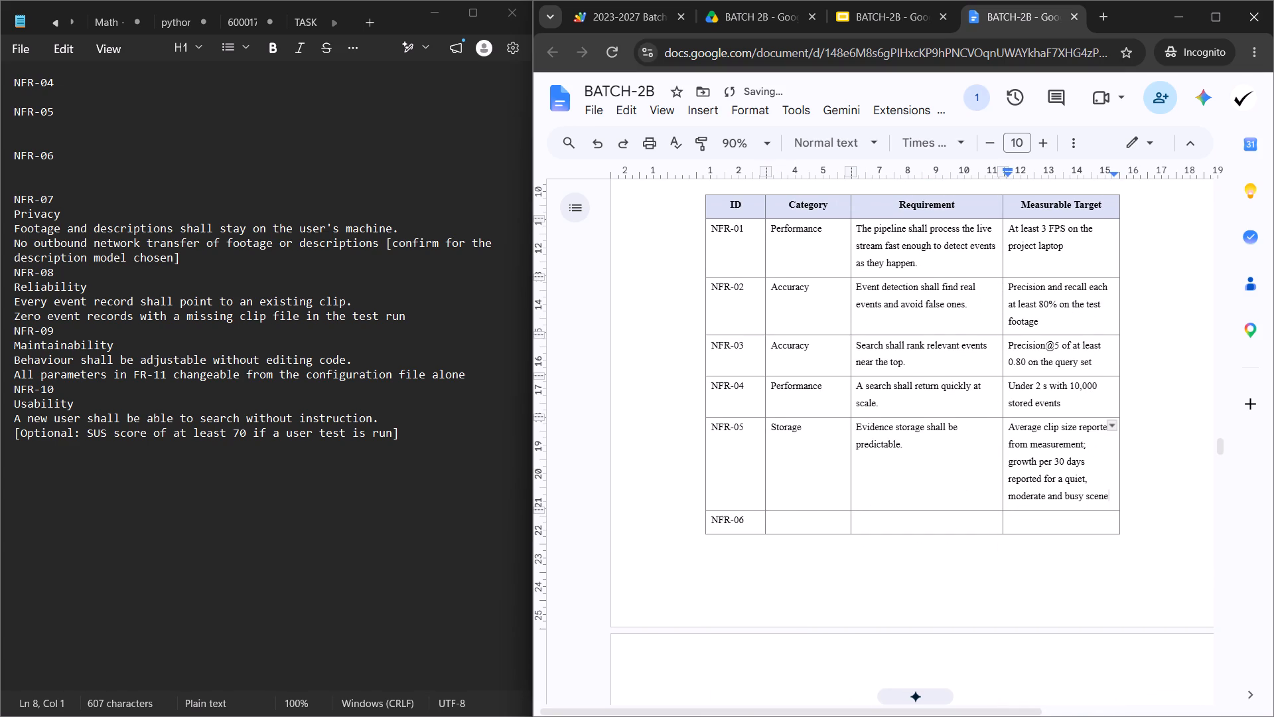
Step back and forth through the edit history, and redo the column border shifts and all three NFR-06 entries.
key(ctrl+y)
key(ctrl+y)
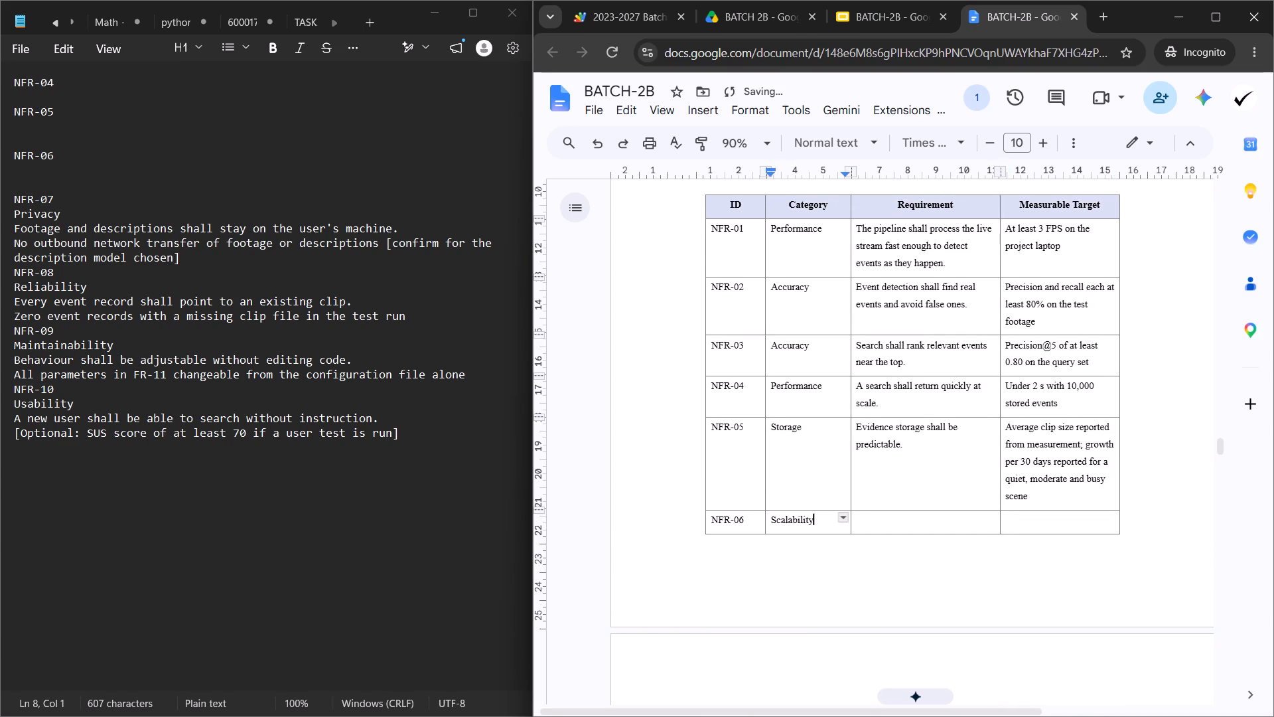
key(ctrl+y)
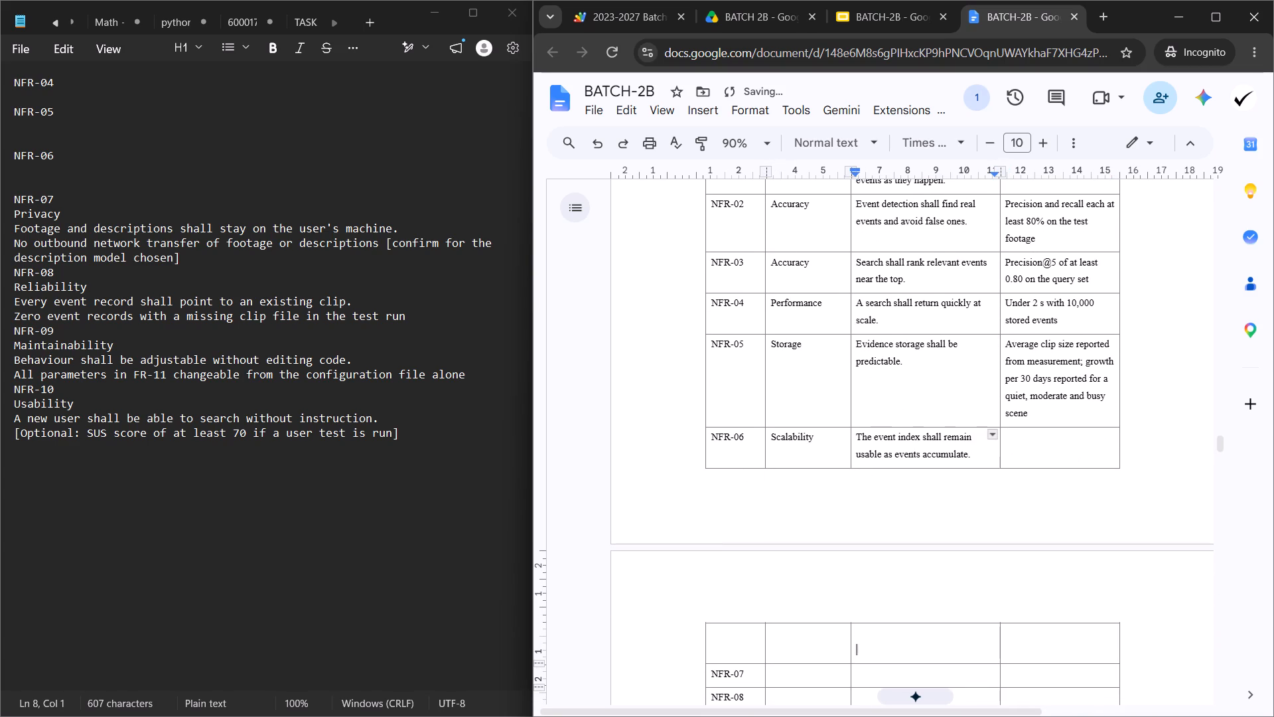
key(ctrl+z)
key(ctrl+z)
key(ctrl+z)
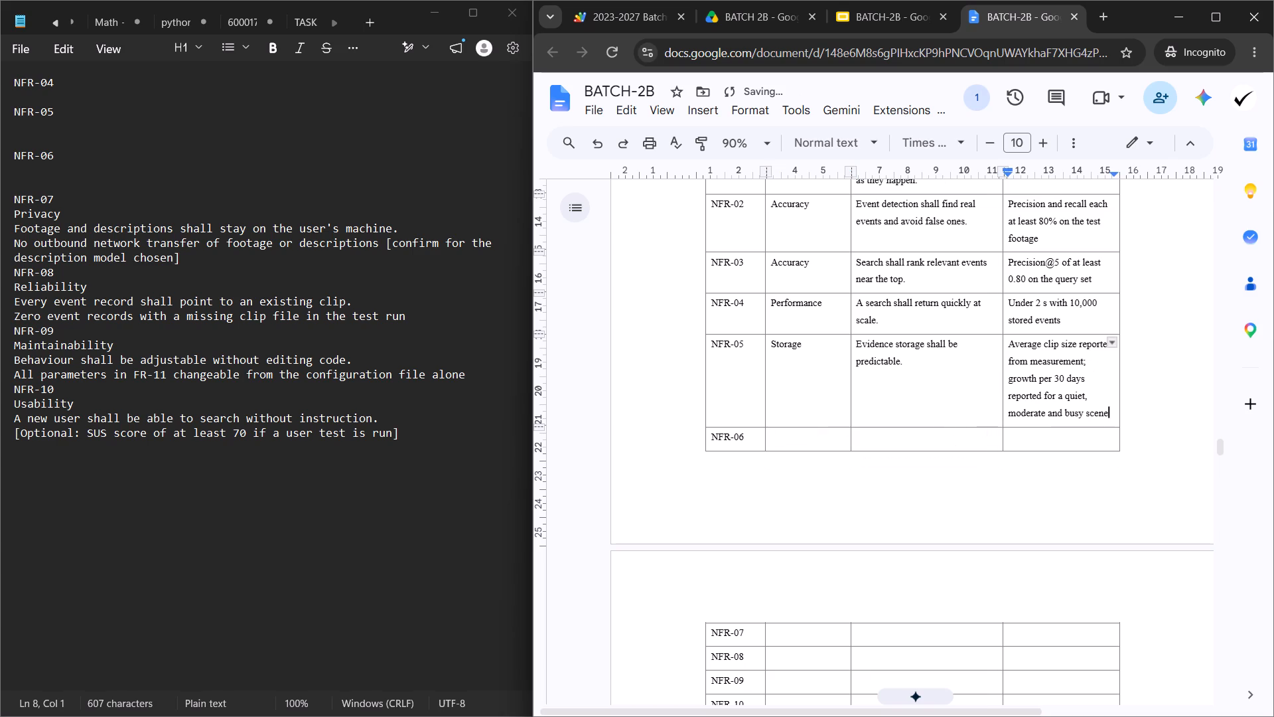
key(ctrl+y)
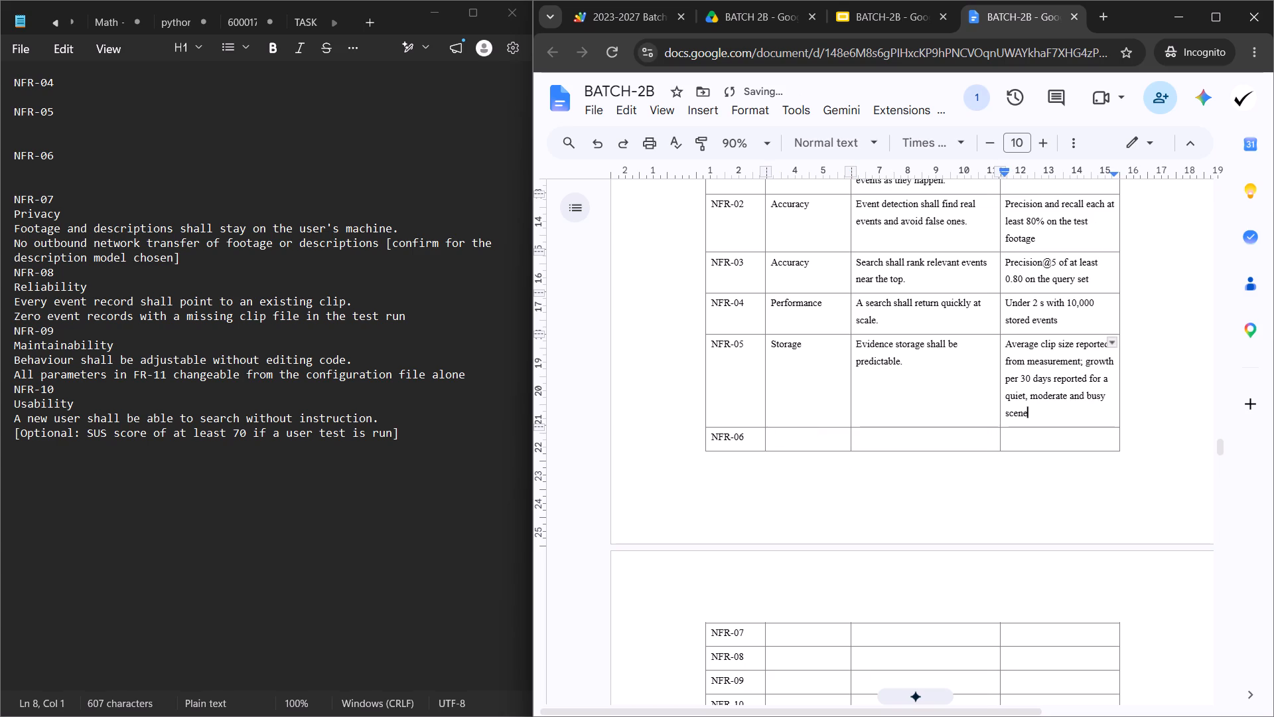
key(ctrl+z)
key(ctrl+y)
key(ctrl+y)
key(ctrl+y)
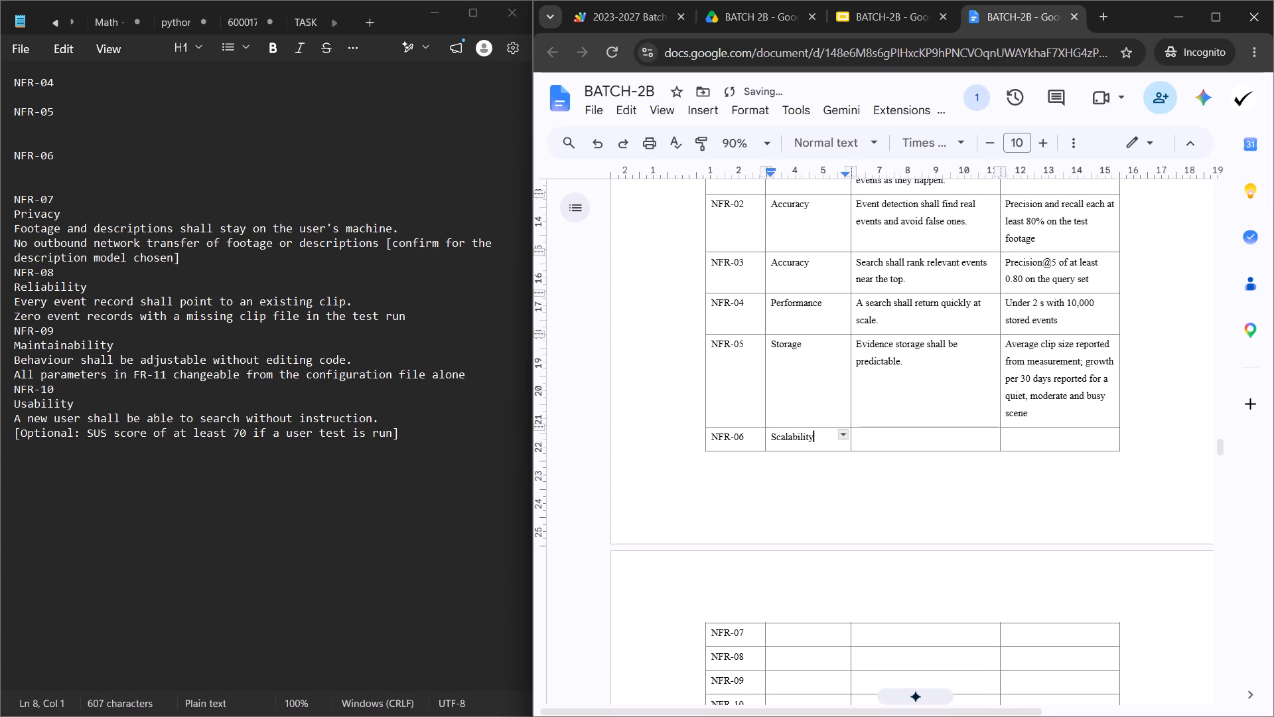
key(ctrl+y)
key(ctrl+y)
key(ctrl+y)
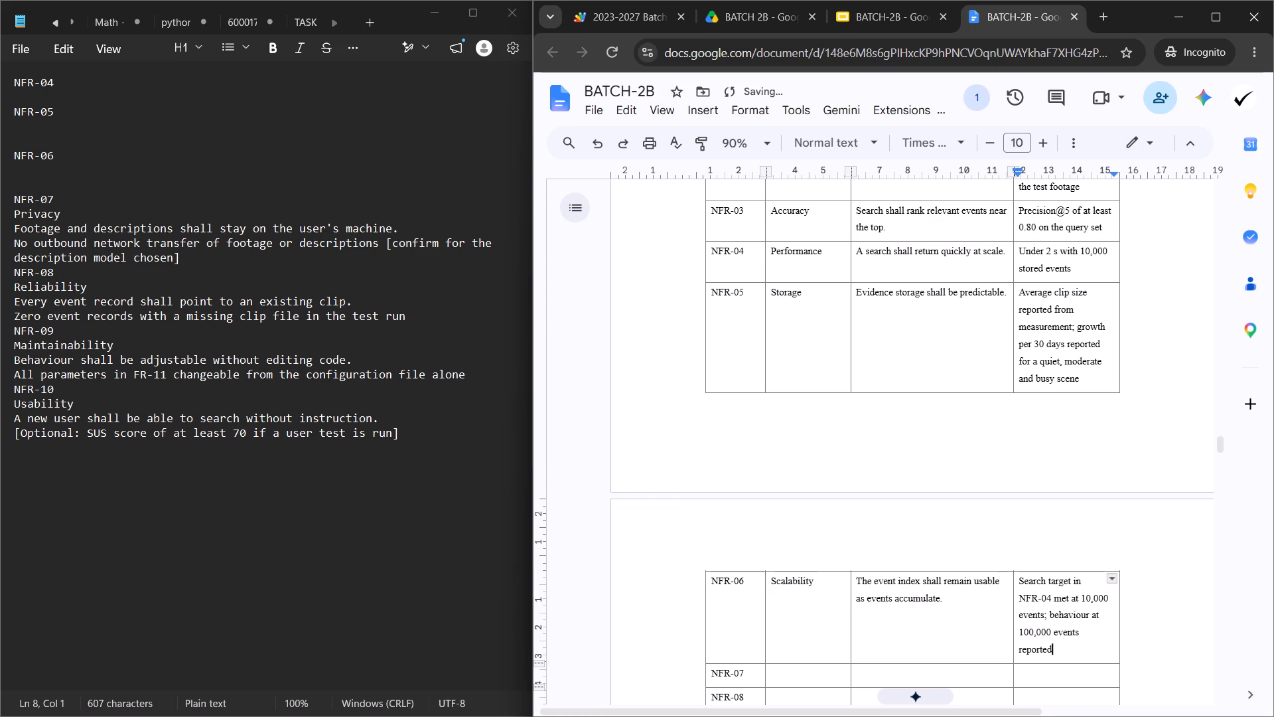
Widen Table 3.2's Measurable Target column by shifting its border with the Requirement column in two small moves, and check the page break.
scroll(991, 435, up, 2)
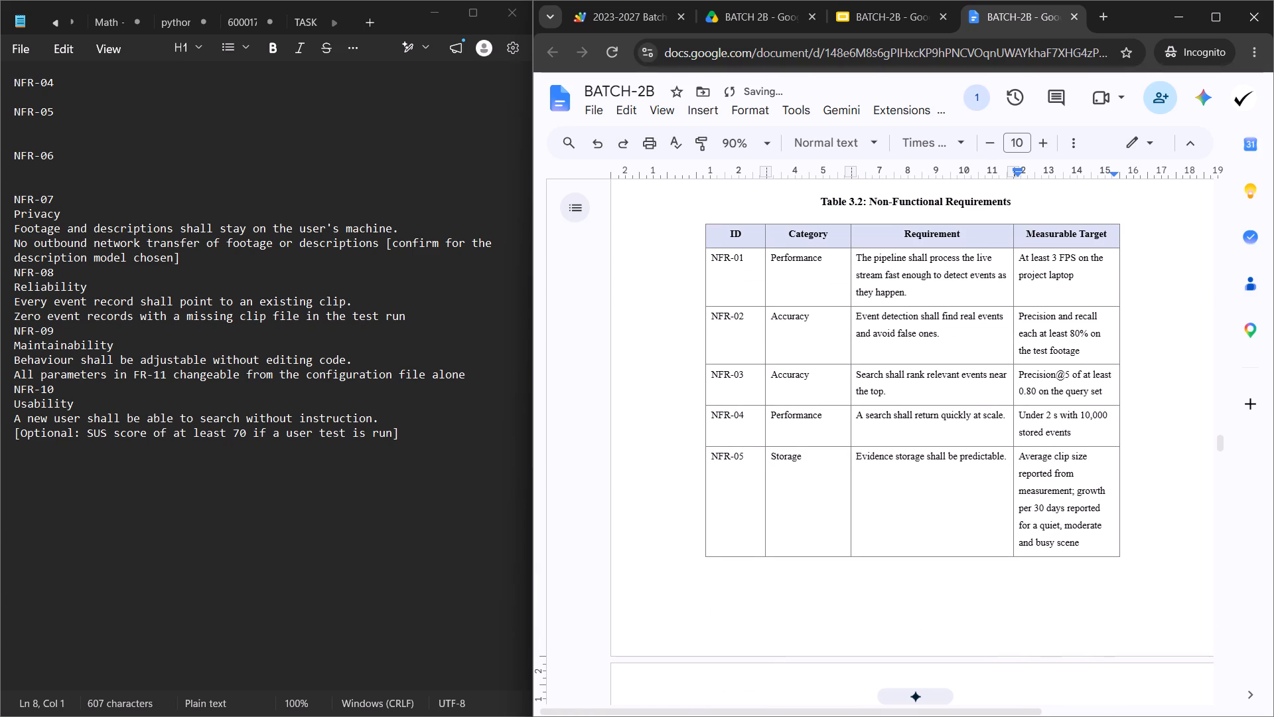
click(1013, 396)
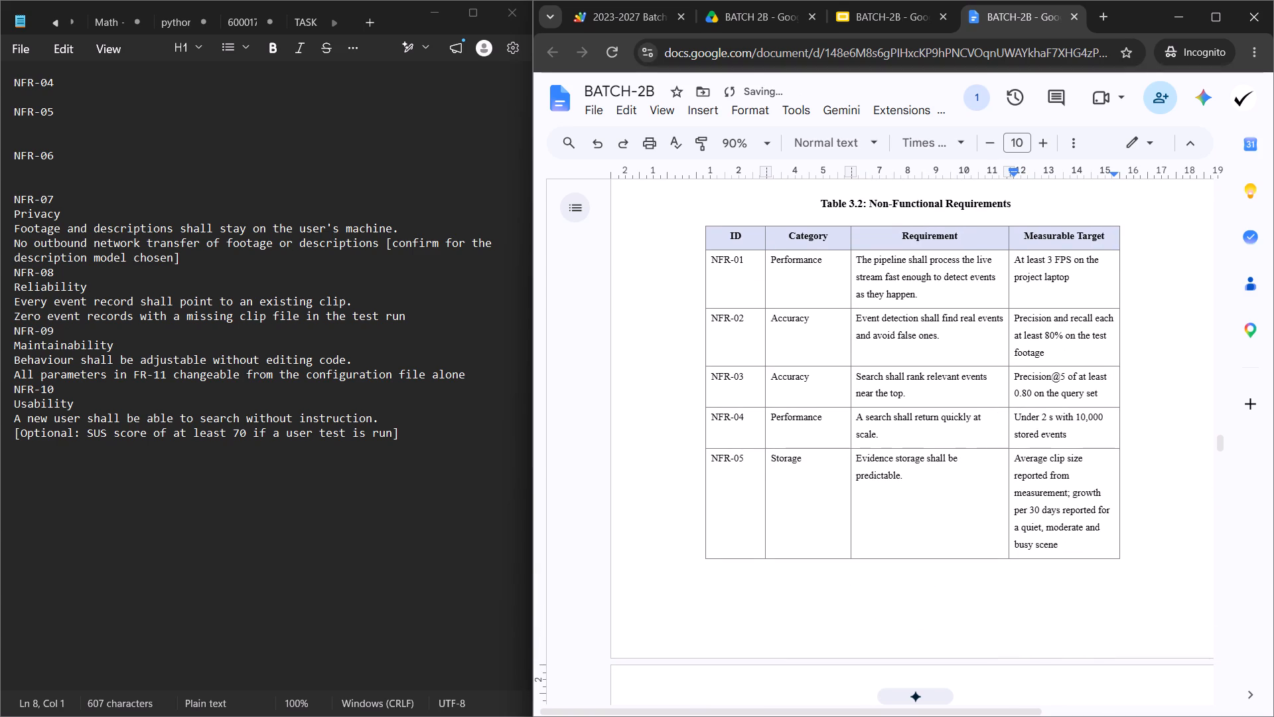
click(1007, 397)
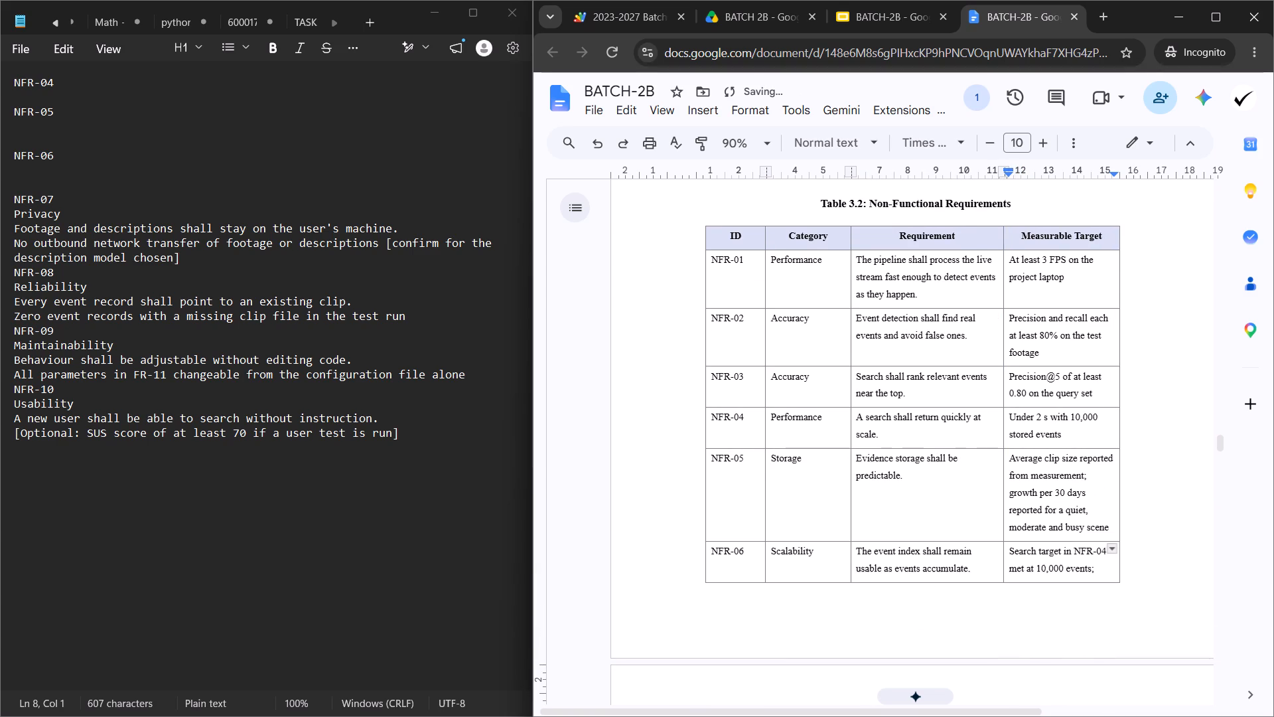
scroll(1068, 415, down, 2)
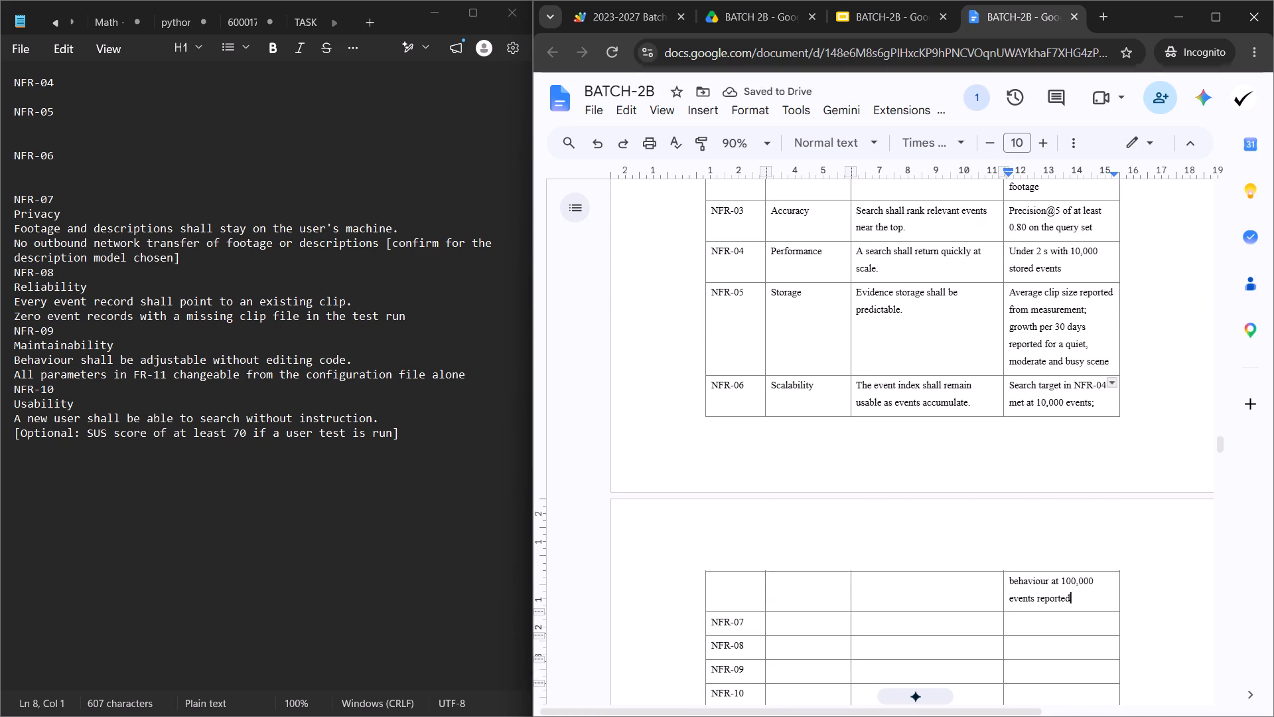
Undo the last shift of the border between Table 3.2's Requirement and Measurable Target columns, and check the table layout.
key(ctrl+z)
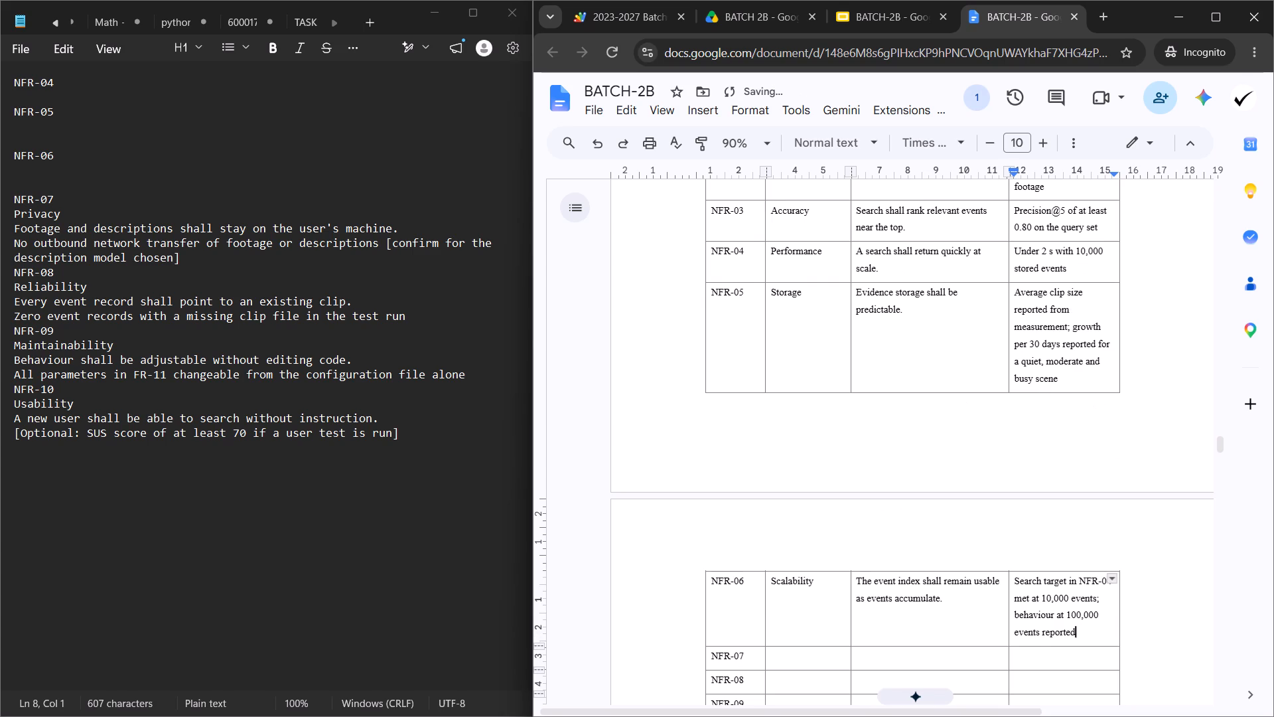
scroll(911, 408, up, 3)
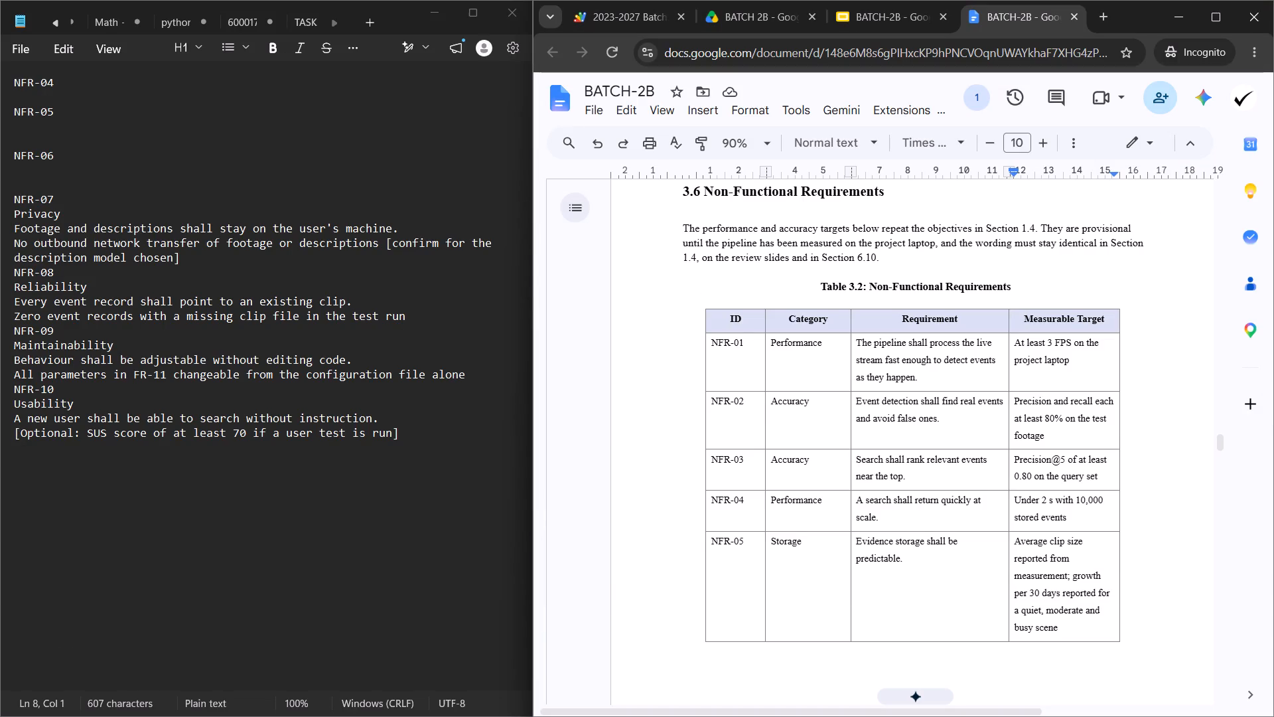
Move the category "Privacy" from the Notepad notes into the NFR-07 row's Category cell in Table 3.2.
double_click(36, 218)
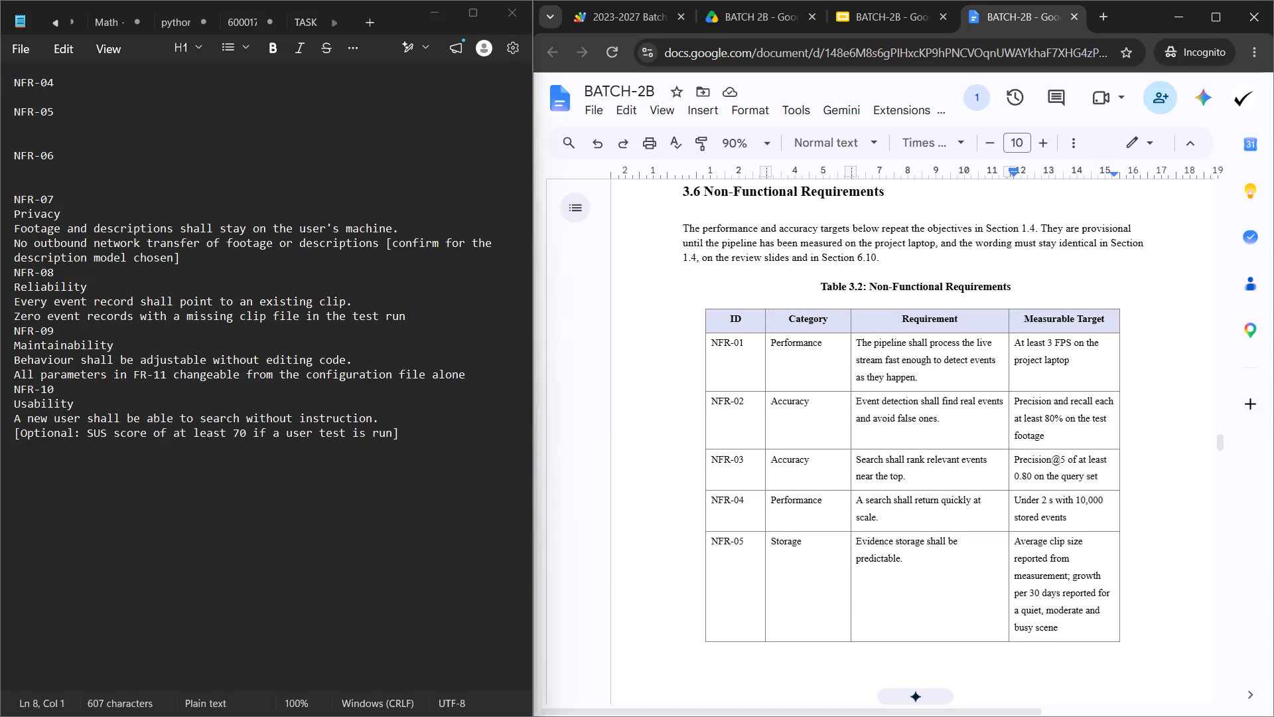
scroll(763, 355, down, 4)
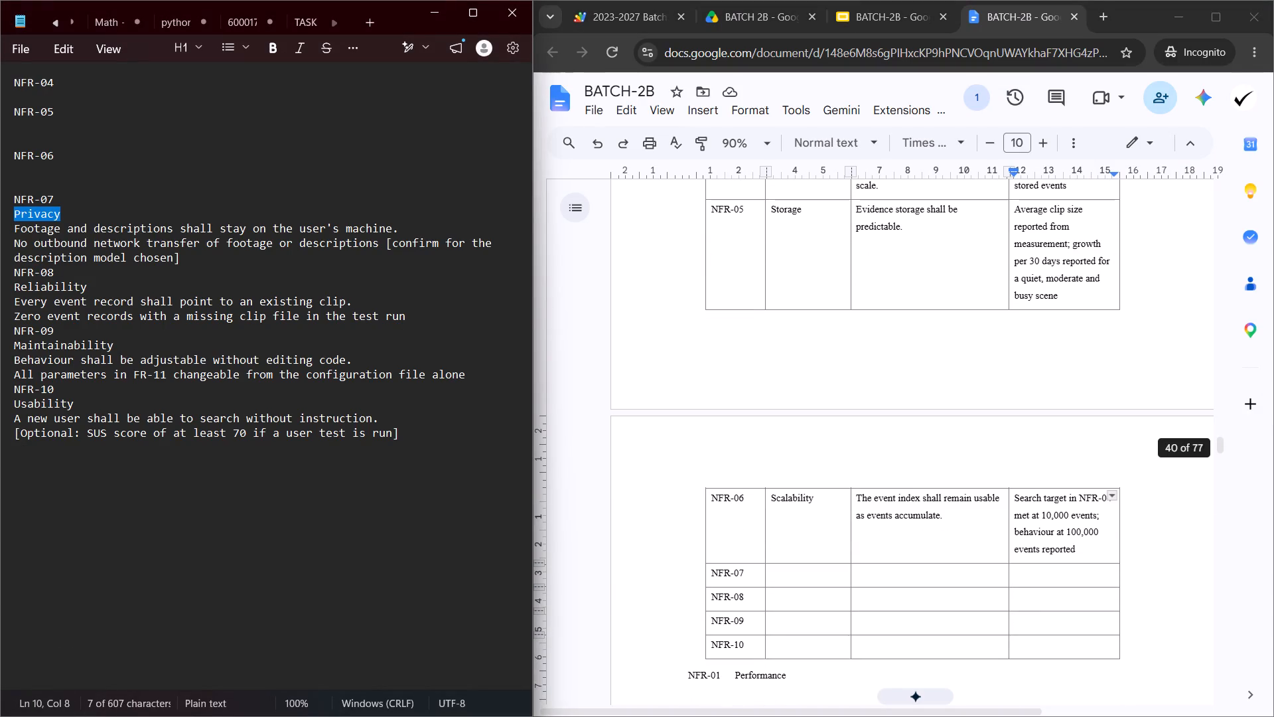
key(ctrl+x)
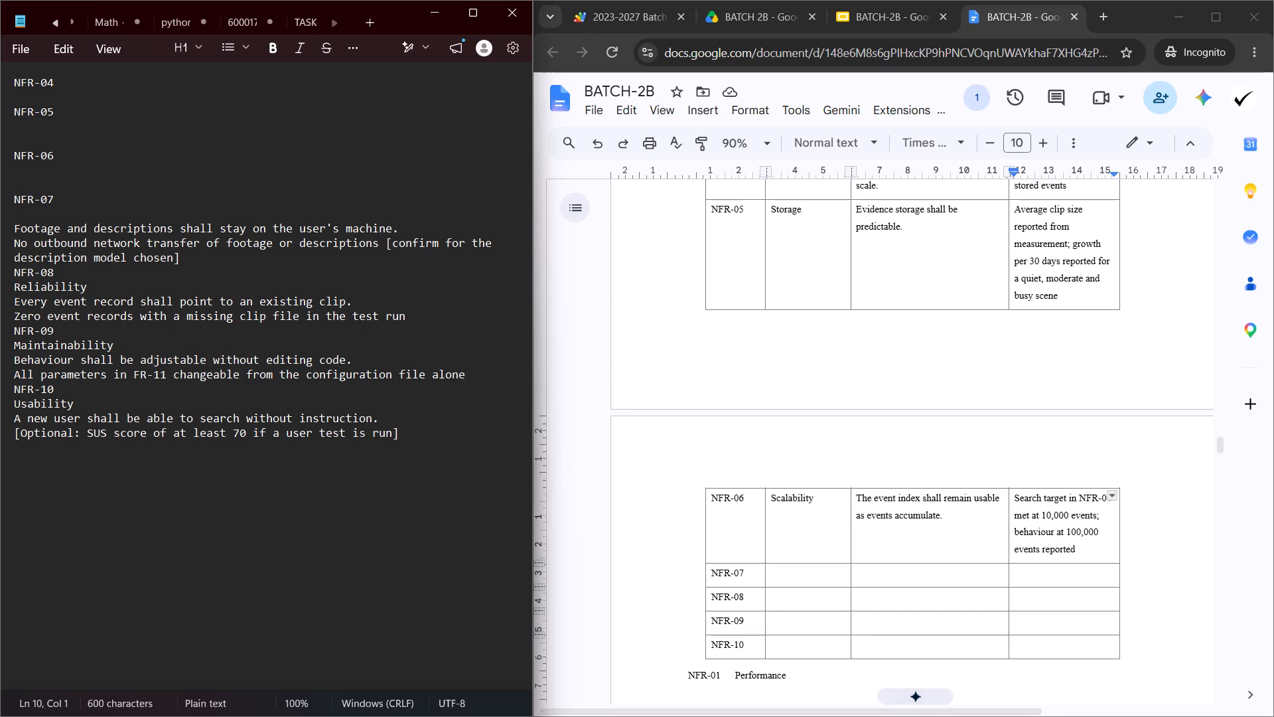
click(820, 581)
click(818, 579)
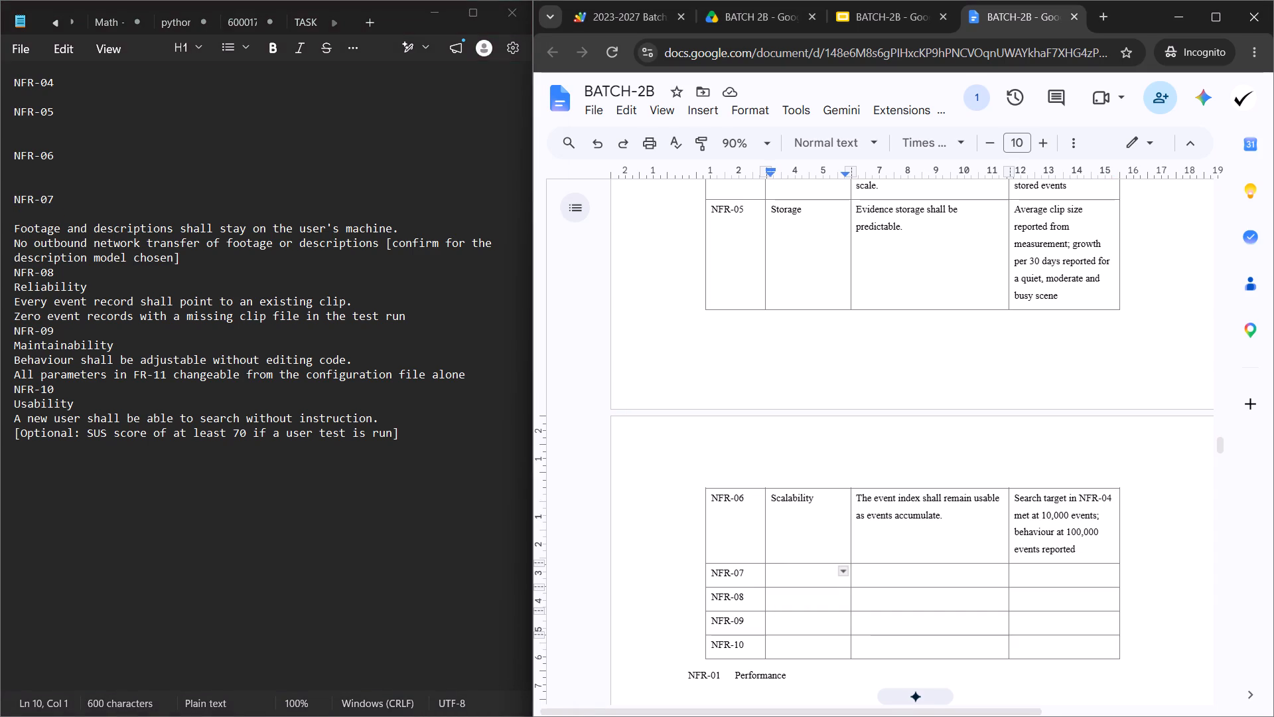
key(ctrl+v)
Move "Footage and descriptions shall stay on the user's machine." from Notepad into NFR-07's Requirement cell, without the trailing line break.
triple_click(195, 228)
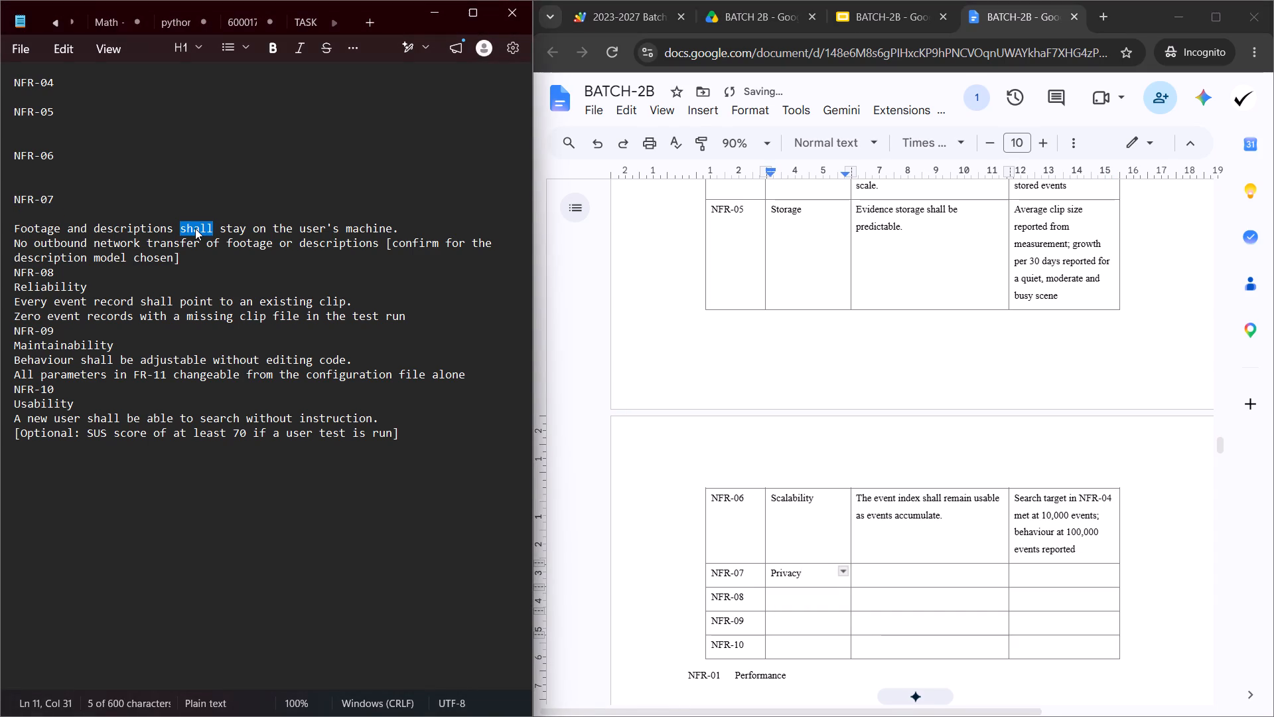
key(ctrl+x)
click(894, 582)
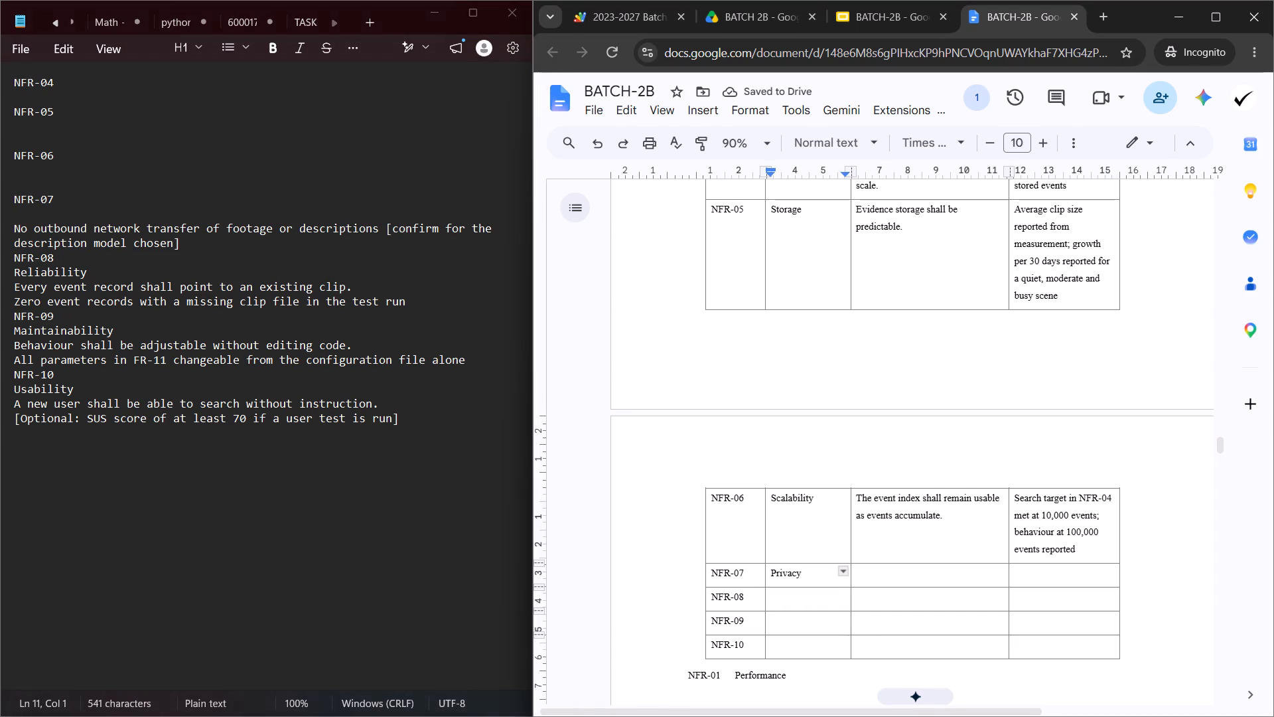
click(896, 580)
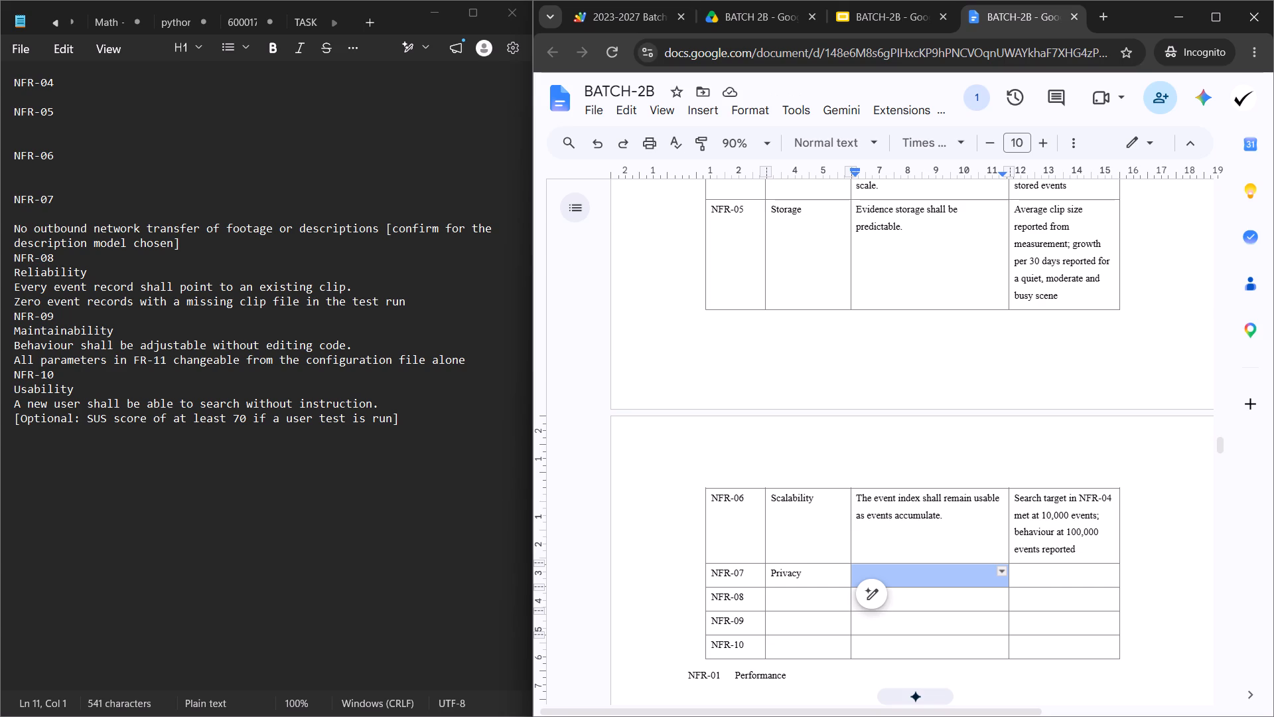
ctrl+click(896, 576)
key(ctrl+v)
key(BackSpace)
key(BackSpace)
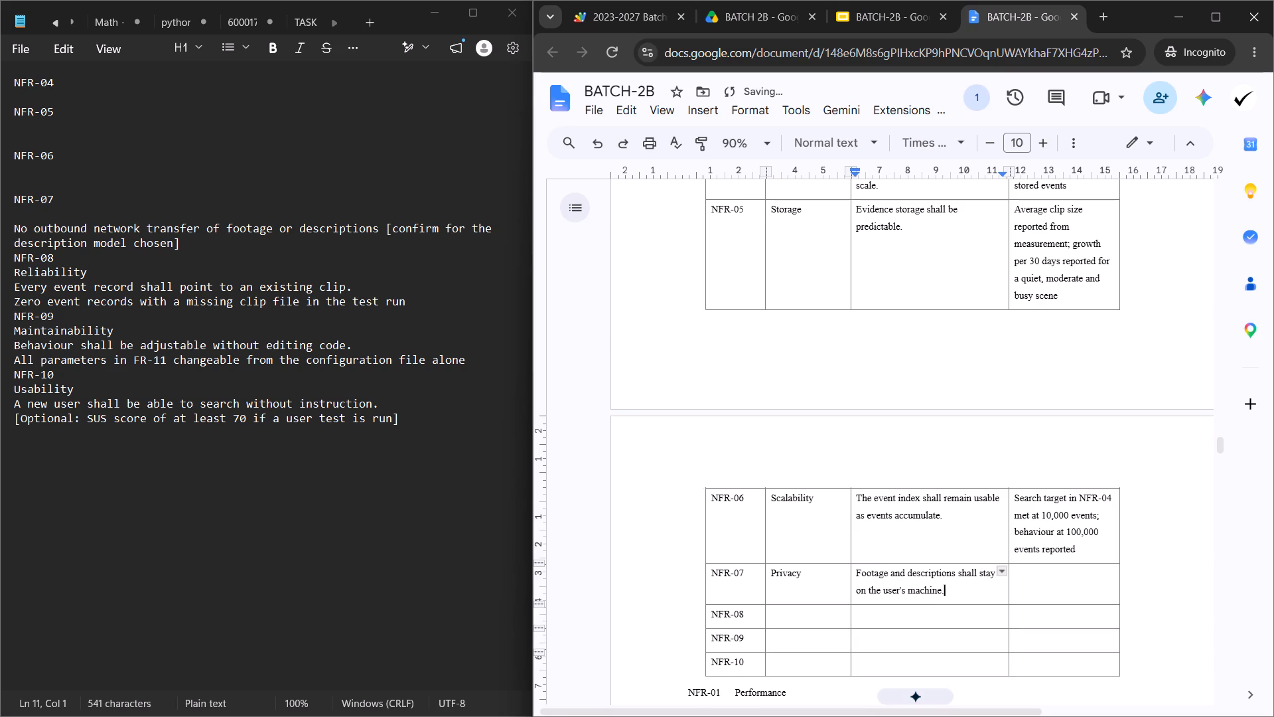
Move "No outbound network transfer of footage or descriptions [confirm for the description model chosen]" from Notepad into NFR-07's Measurable Target cell, without trailing blank line.
triple_click(40, 230)
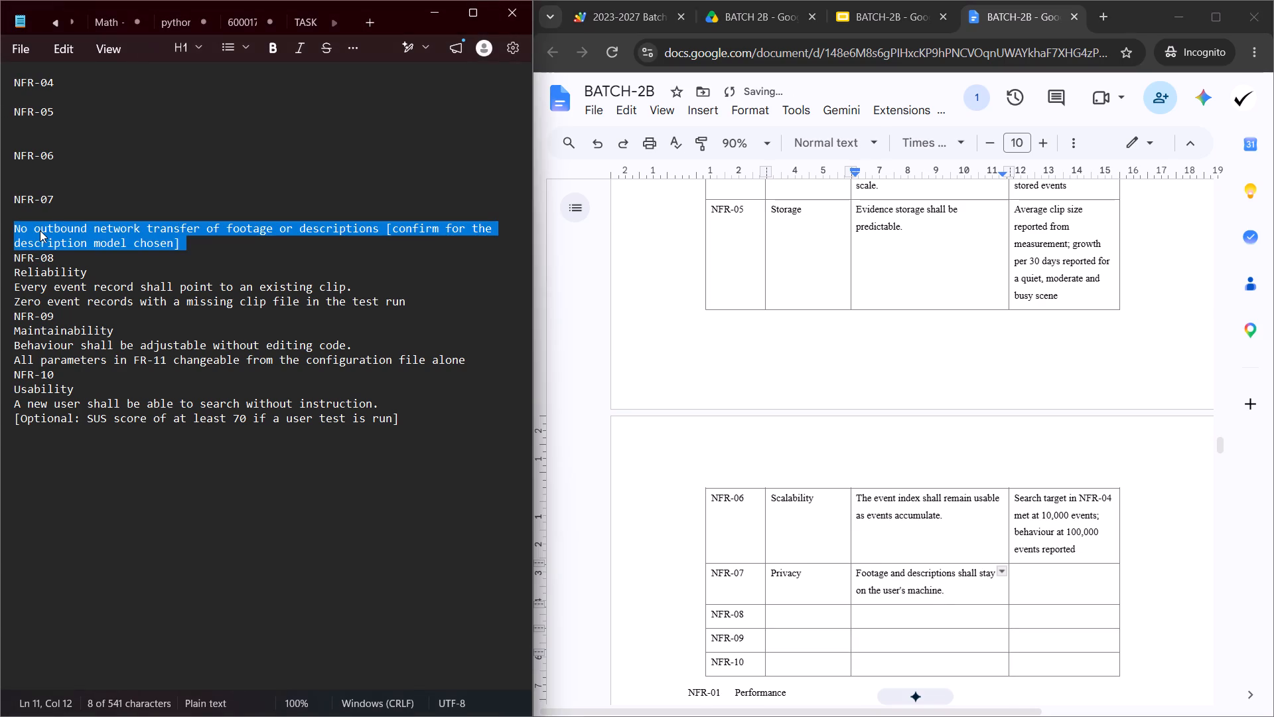
key(ctrl+x)
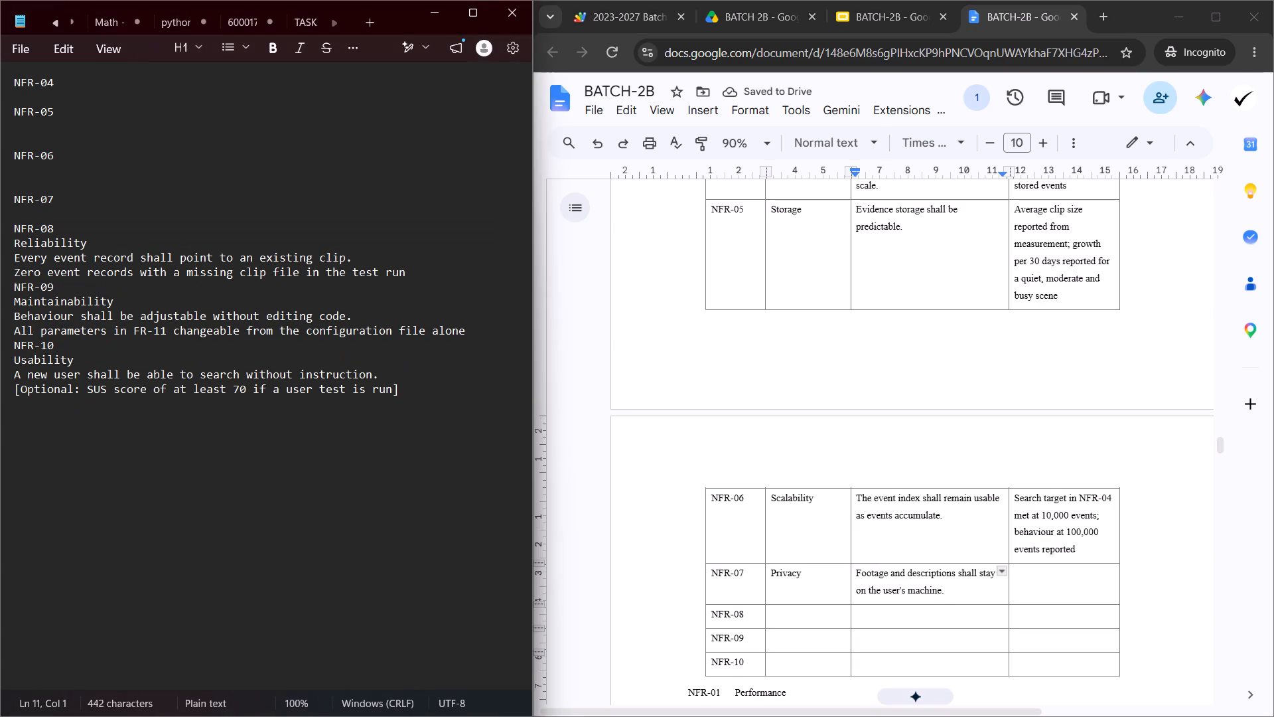
click(1047, 592)
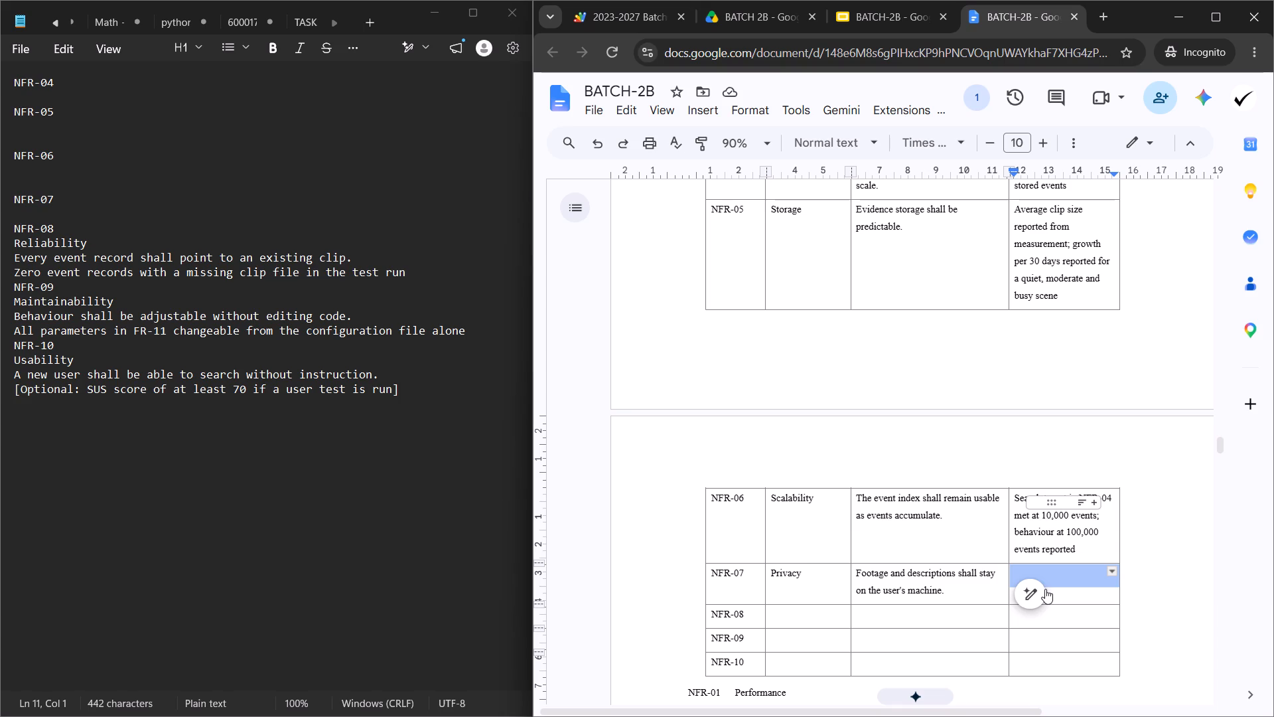
key(ctrl+v)
scroll(1106, 621, down, 1)
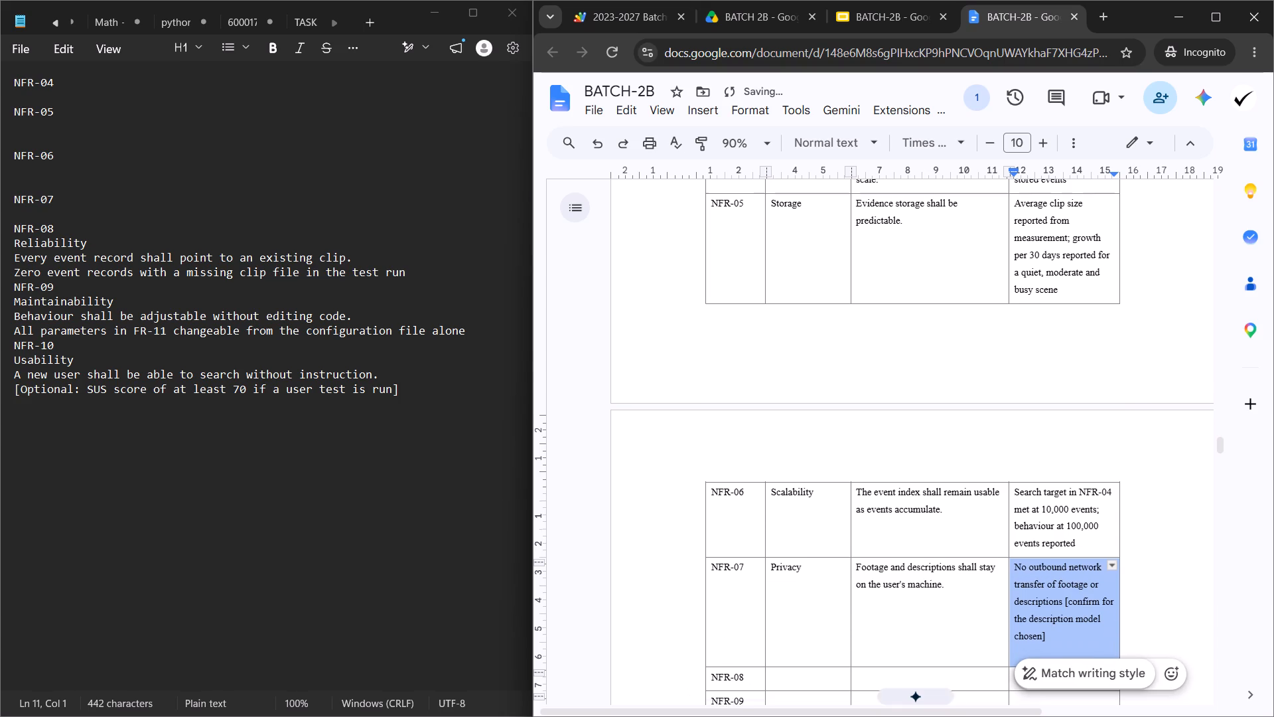
click(1050, 568)
click(1054, 574)
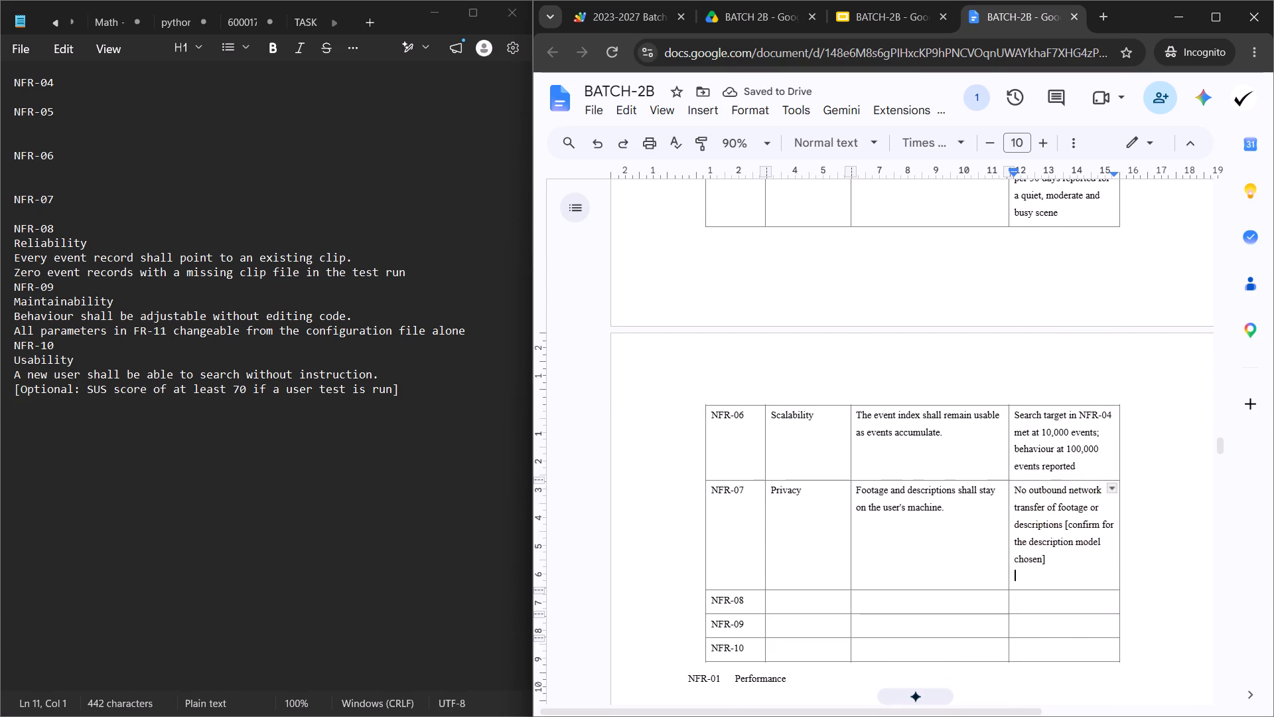
key(BackSpace)
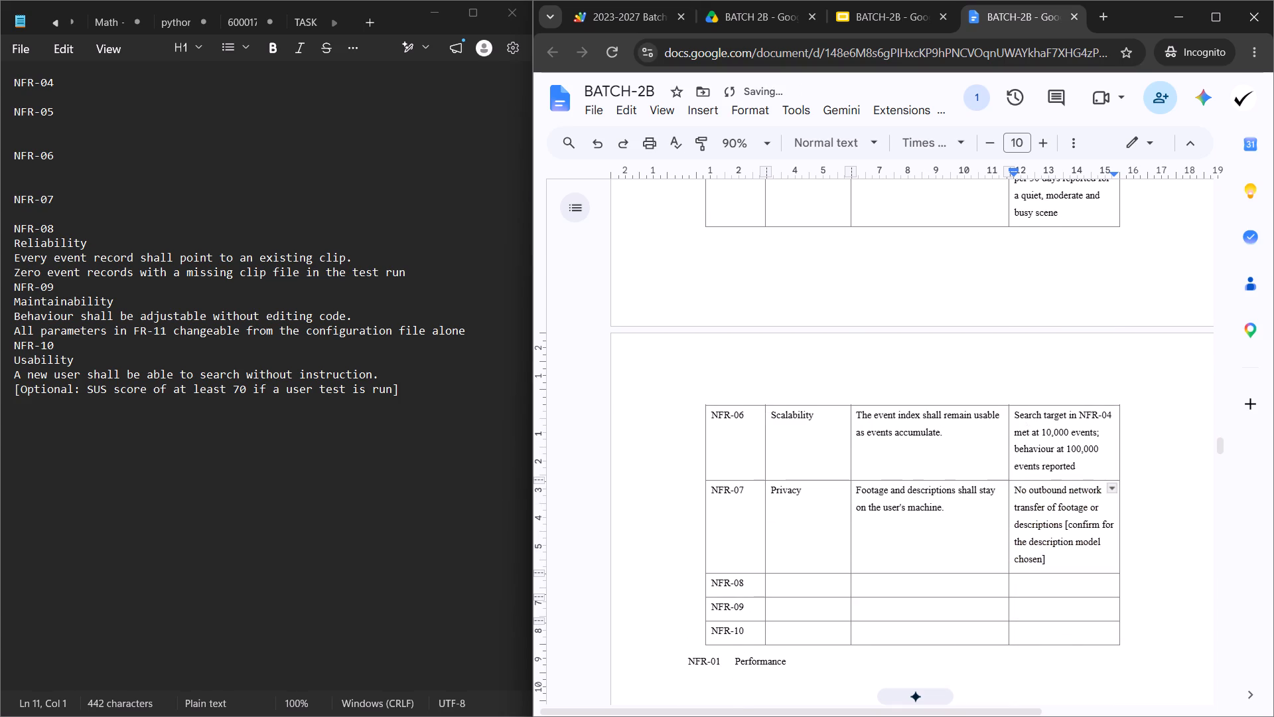
Move the category "Reliability" from the Notepad notes into the NFR-08 row's Category cell in Table 3.2.
double_click(25, 243)
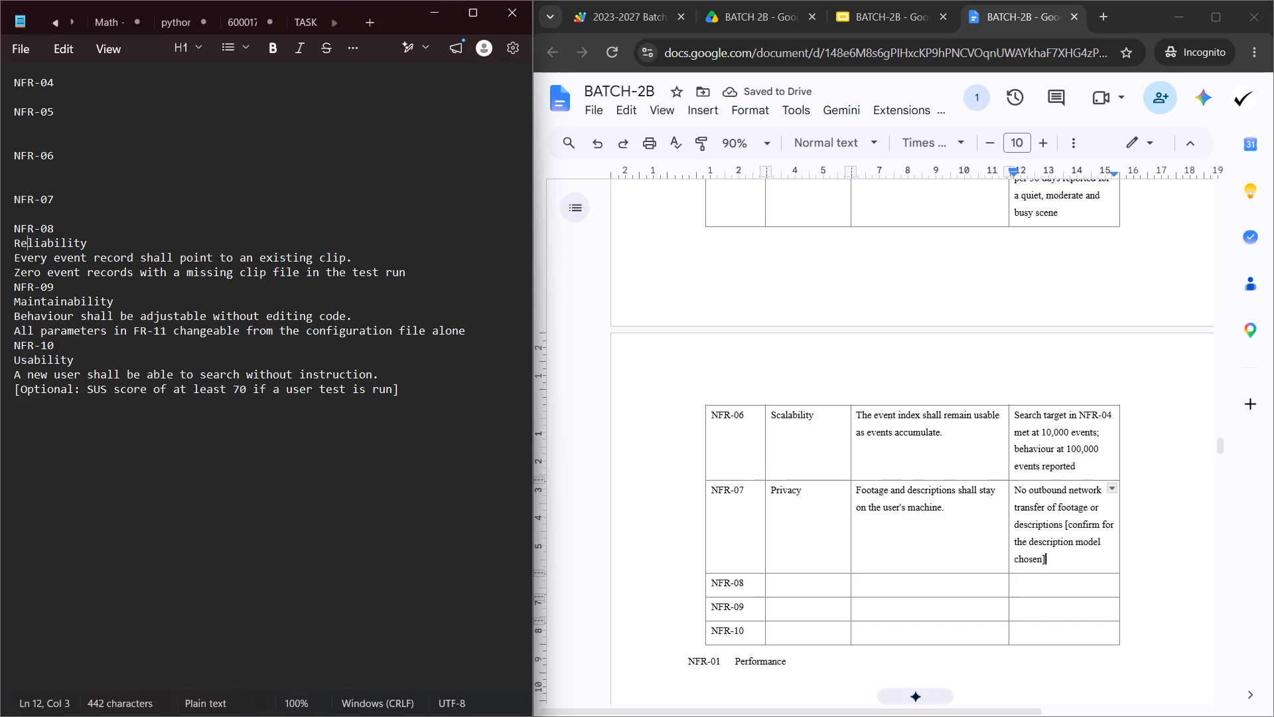
key(ctrl+x)
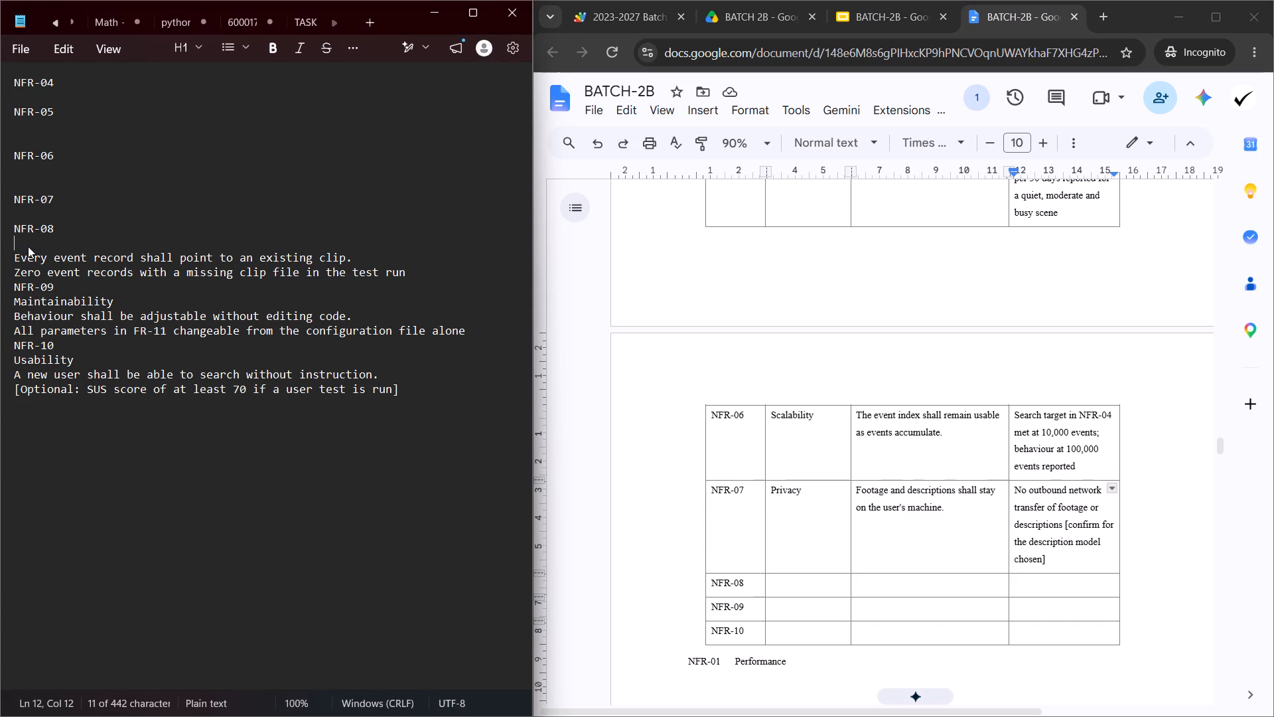
click(812, 587)
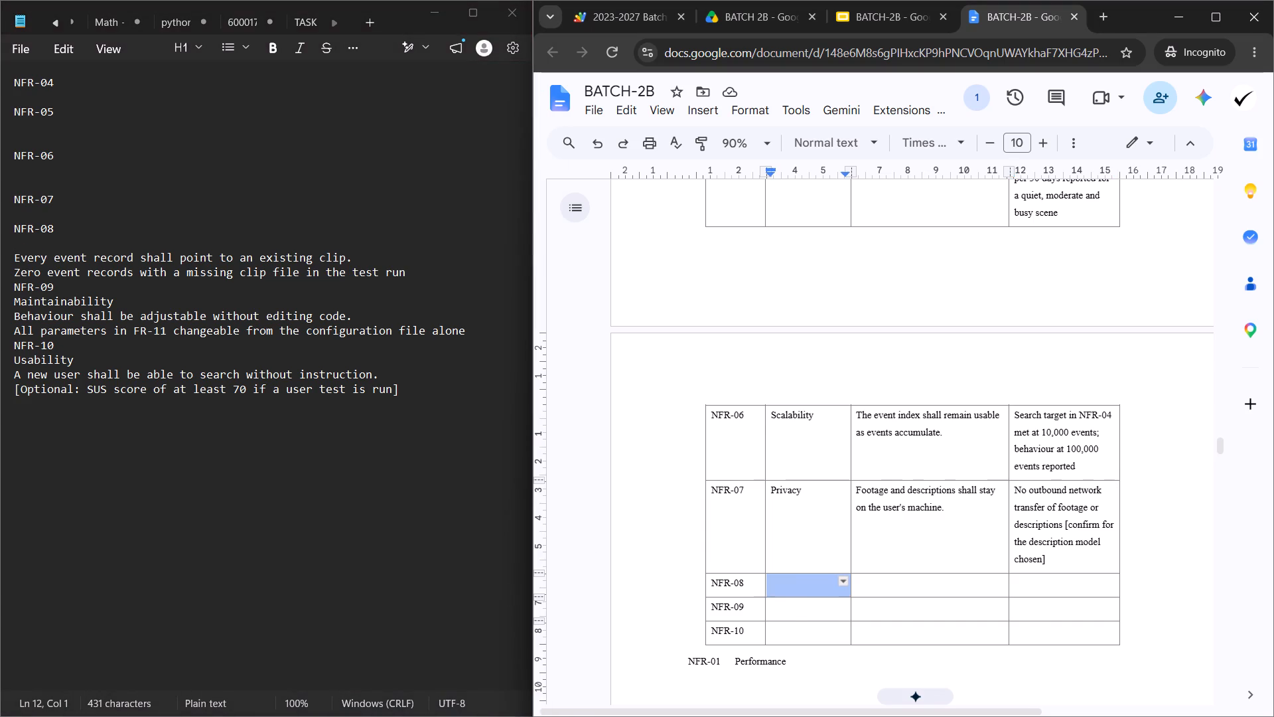
click(812, 587)
key(ctrl+v)
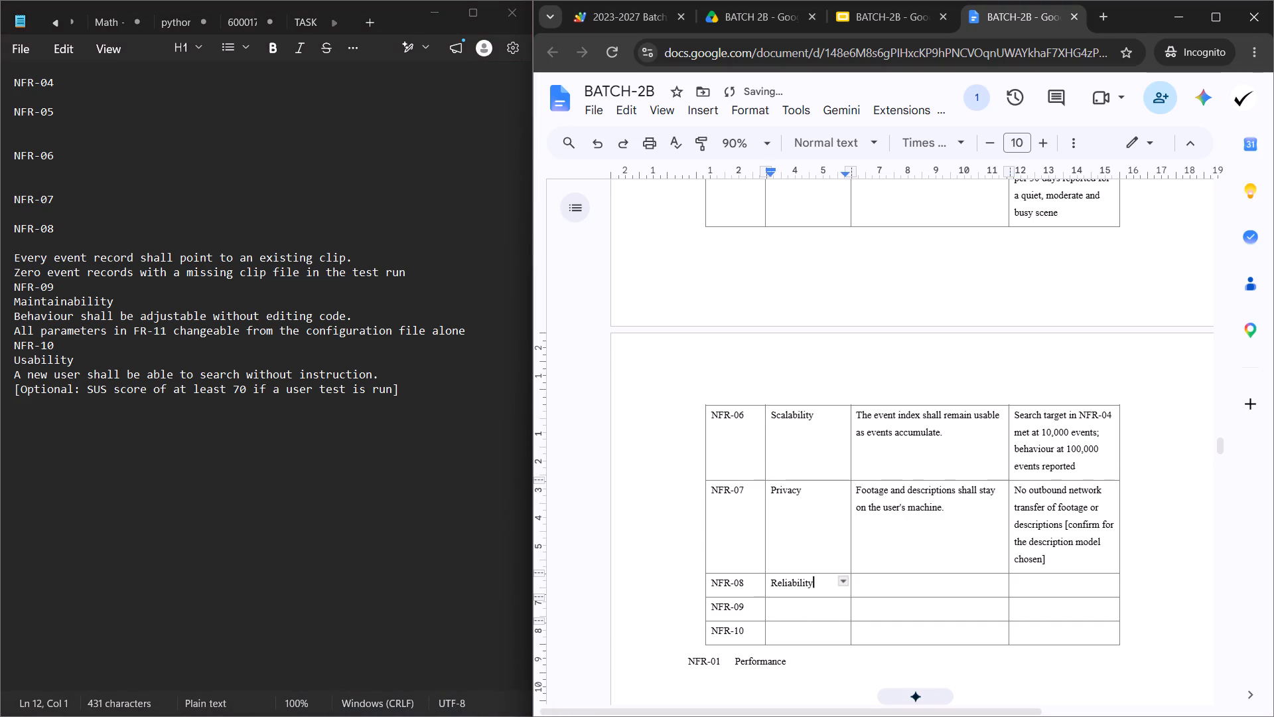
Move "Every event record shall point to an existing clip." from Notepad into NFR-08's Requirement cell in Table 3.2.
triple_click(74, 256)
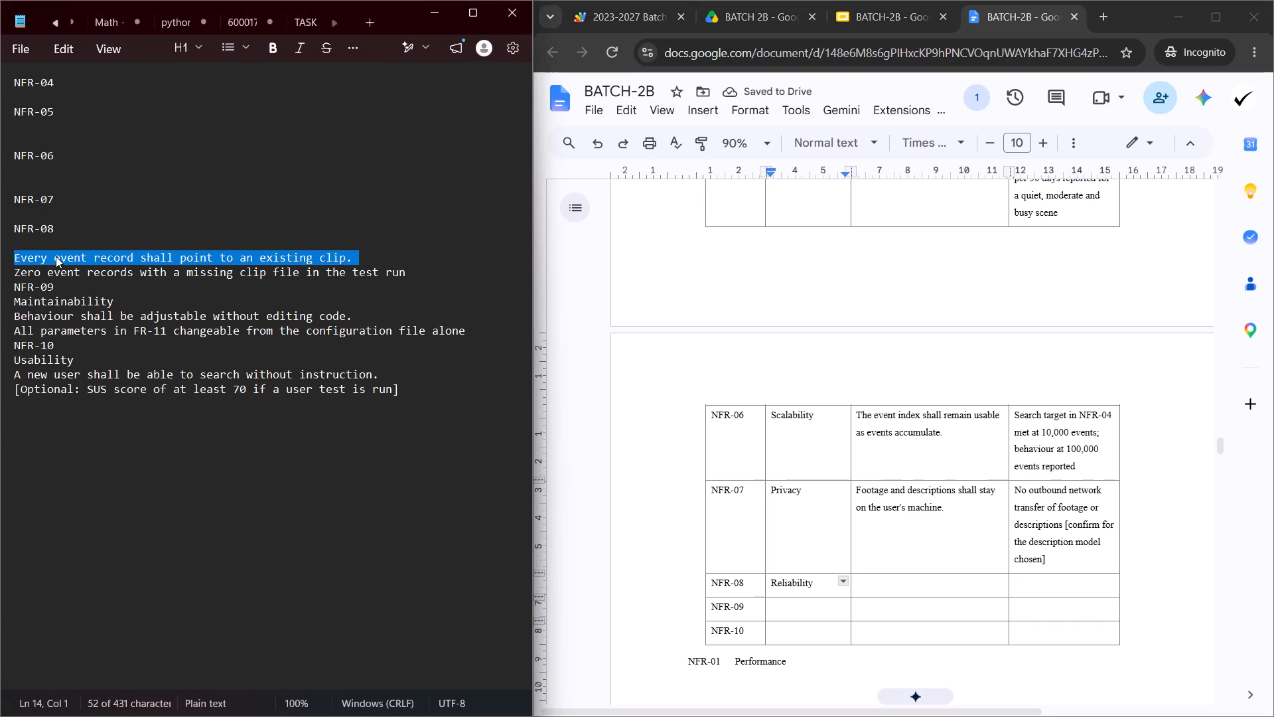